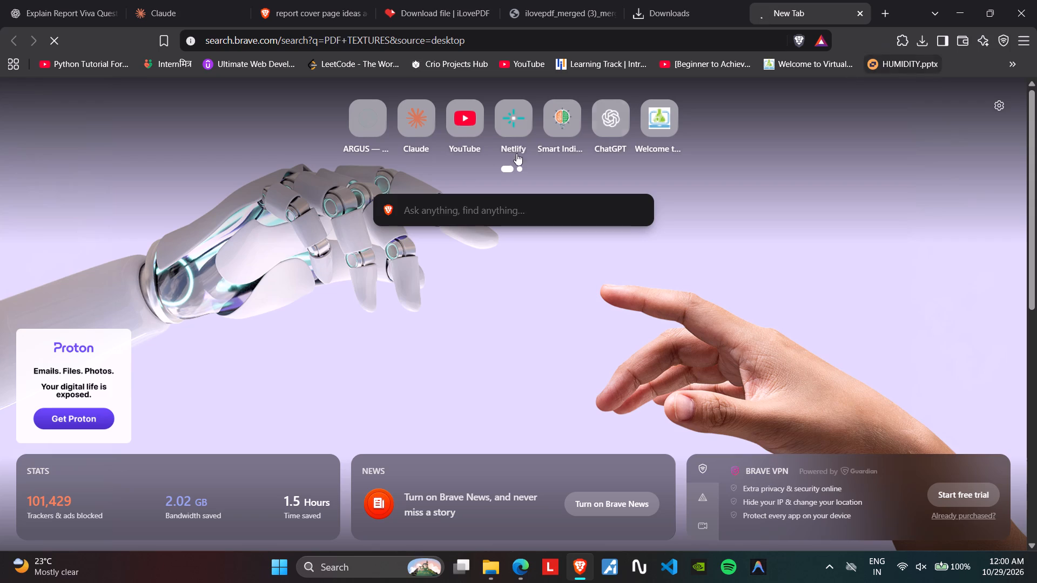
click(305, 195)
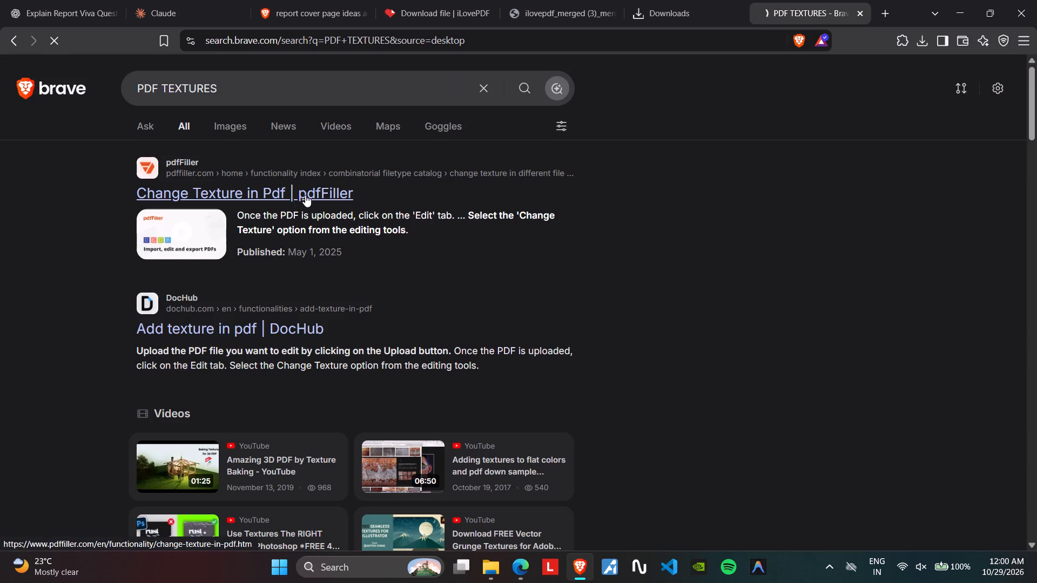
scroll(450, 345, down, 6)
scroll(450, 343, up, 4)
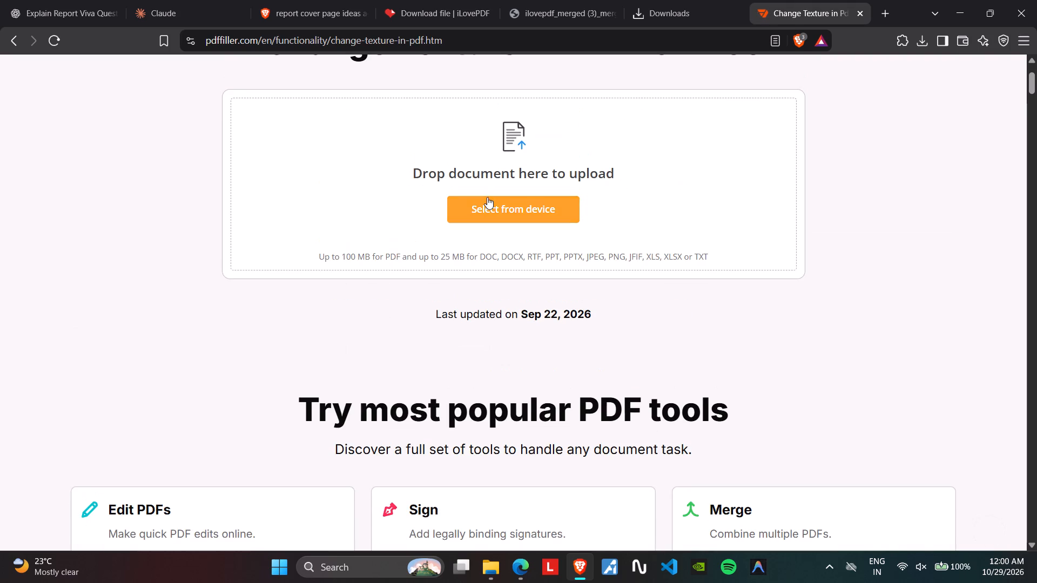
click(487, 197)
click(171, 157)
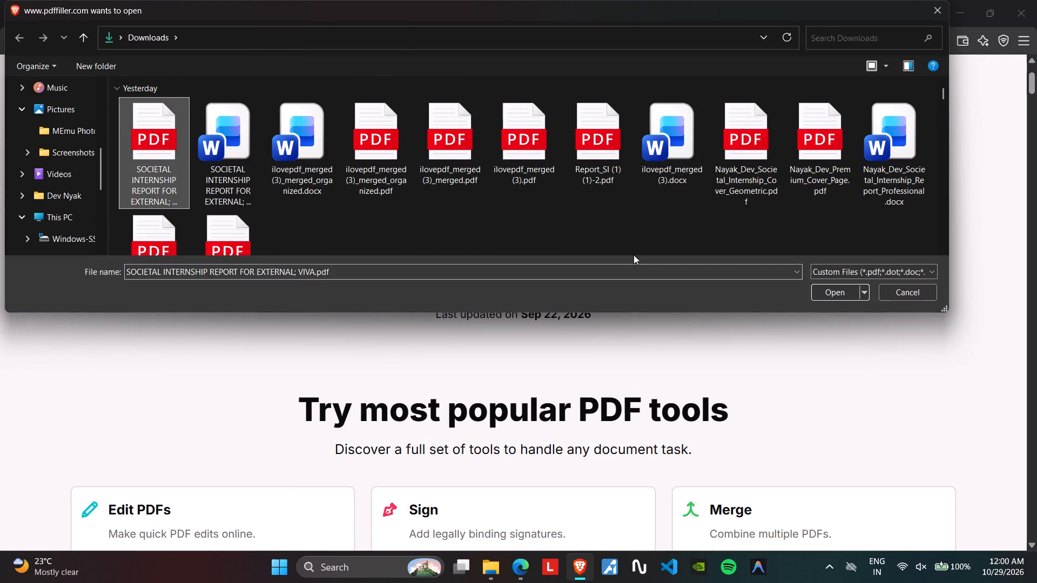
click(825, 293)
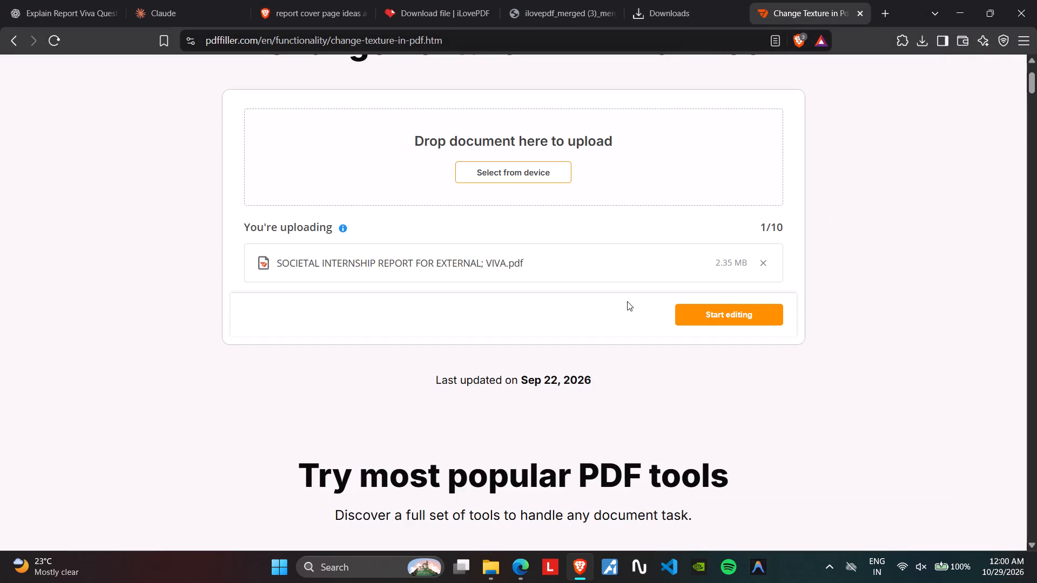
click(705, 310)
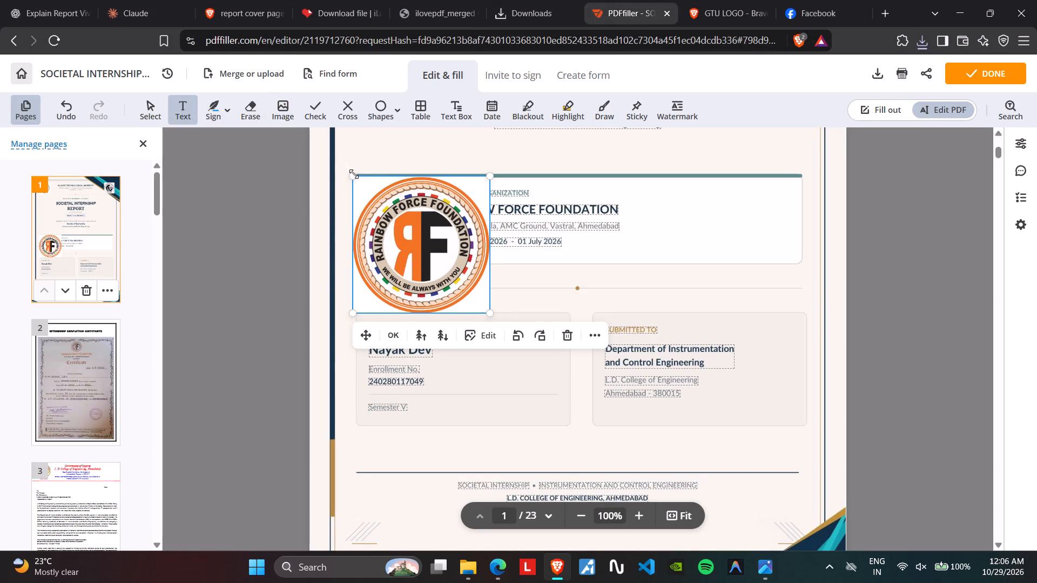
drag(354, 174, 409, 228)
drag(443, 262, 395, 224)
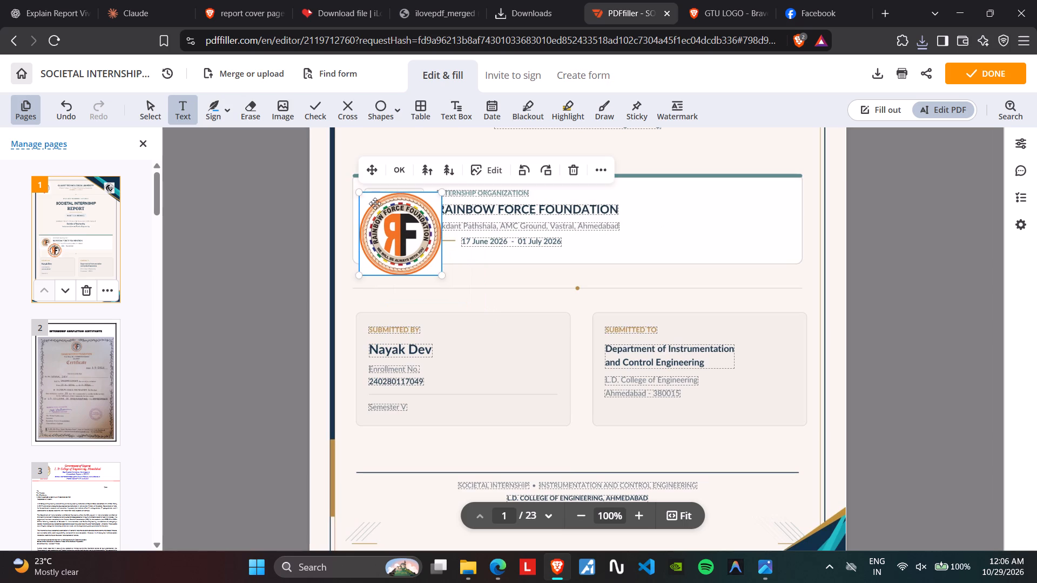
drag(362, 194, 376, 211)
drag(405, 239, 390, 217)
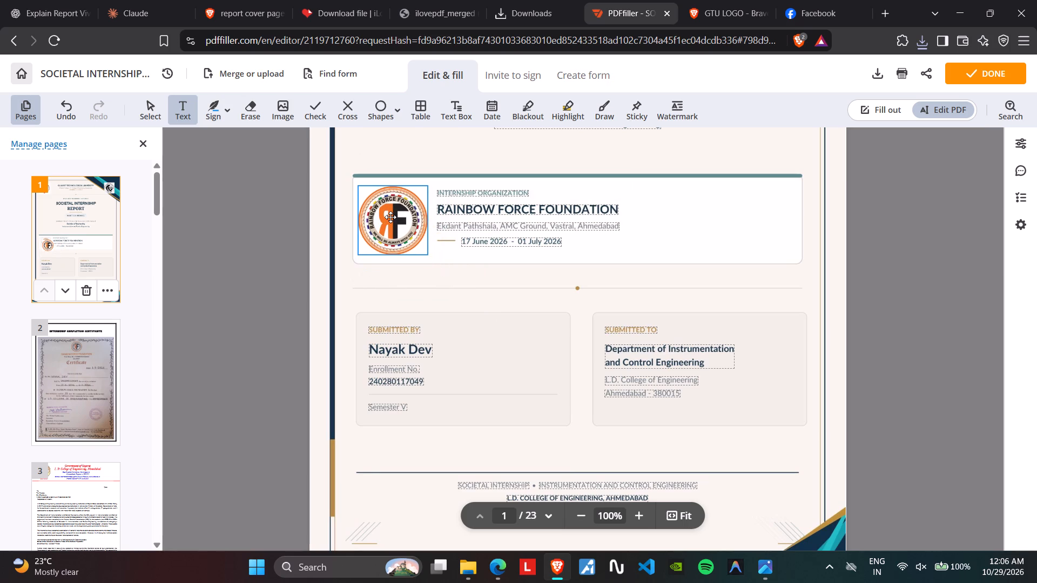
drag(390, 217, 390, 219)
click(869, 249)
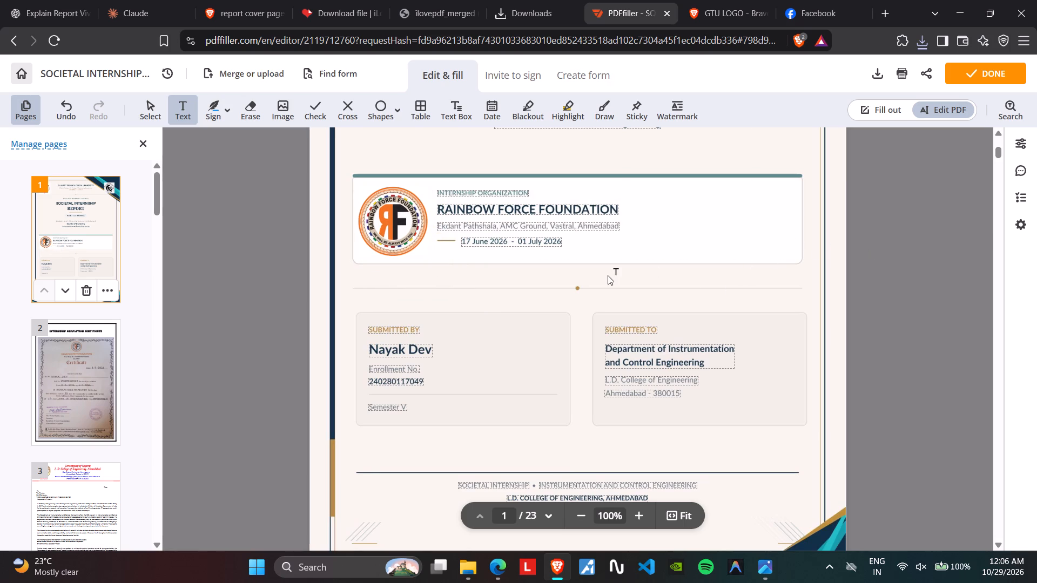
Review the edited cover page, the certificate page and the following page thumbnails before saving.
scroll(560, 293, down, 2)
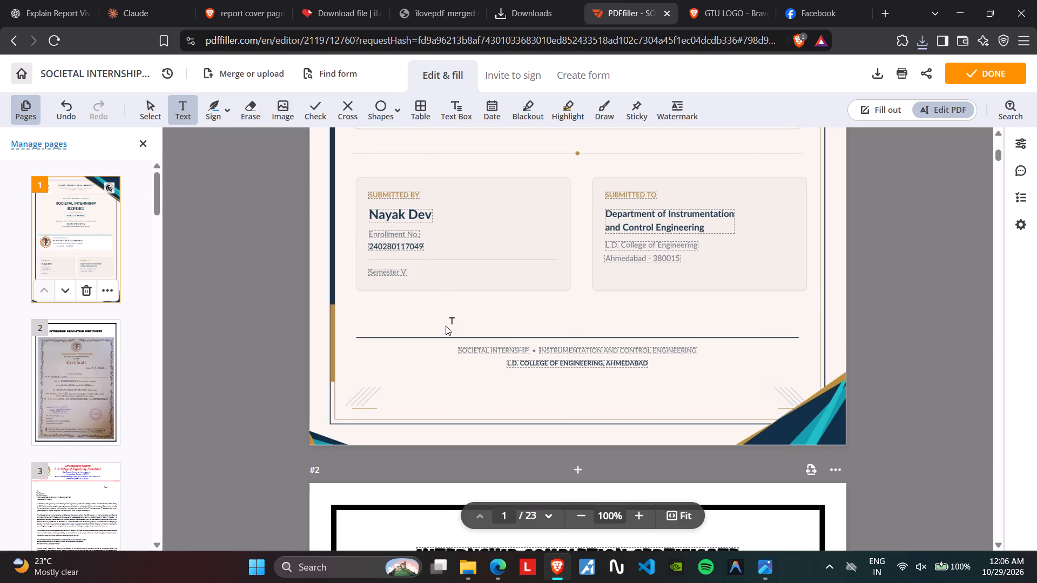
scroll(744, 328, up, 3)
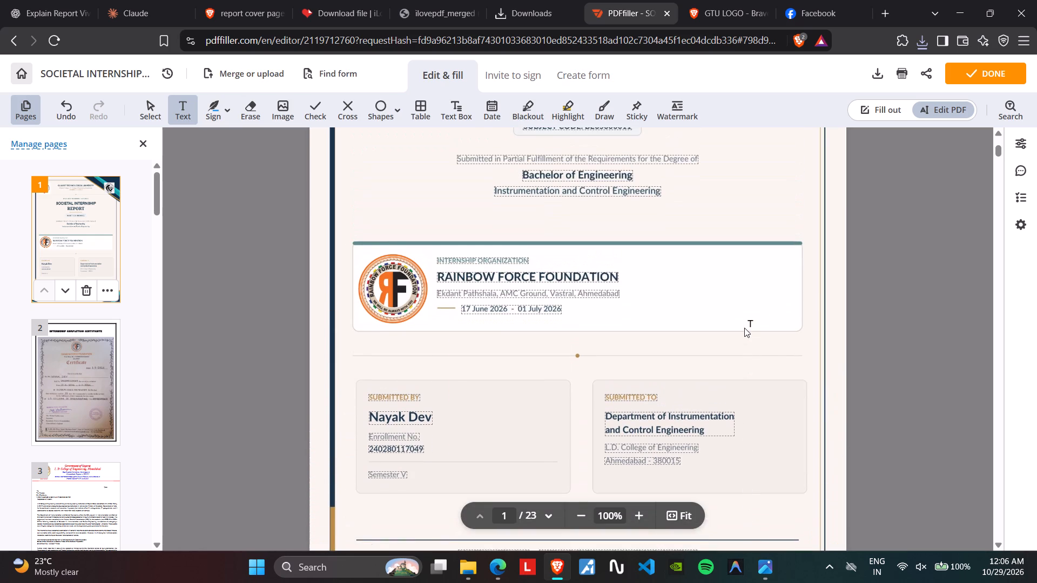
scroll(744, 328, up, 5)
scroll(744, 328, down, 4)
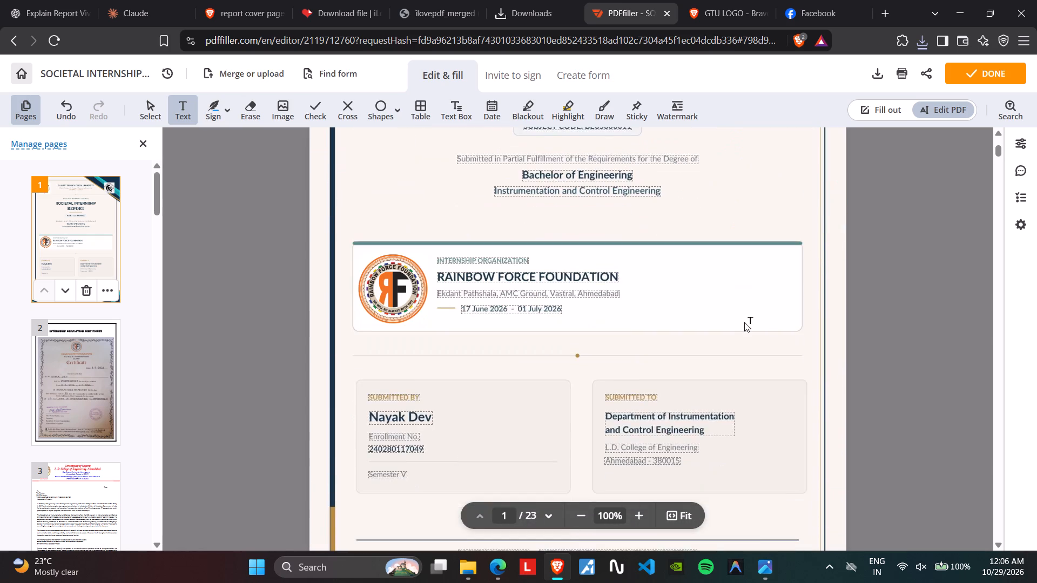
scroll(746, 322, down, 13)
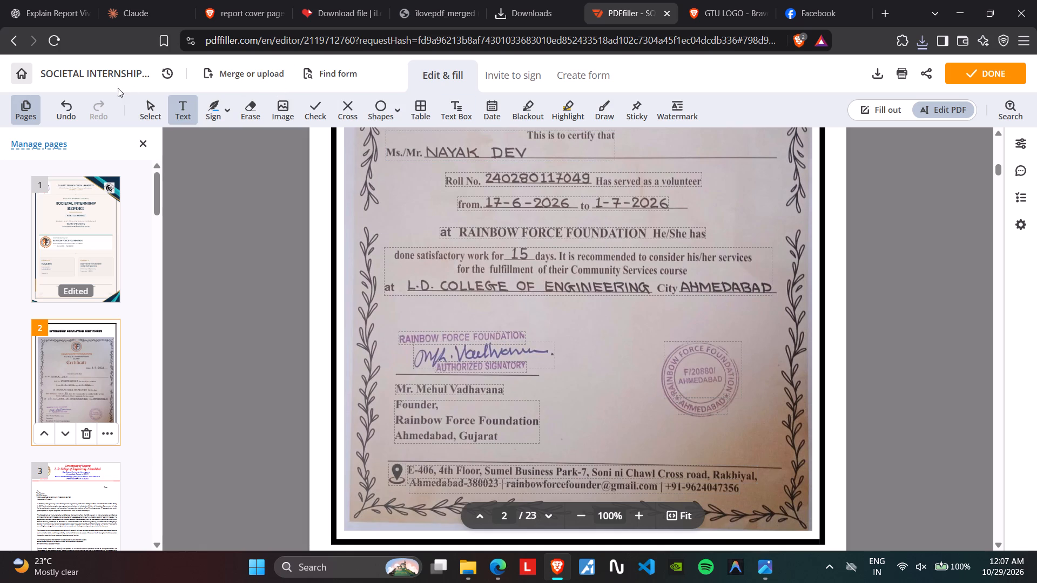
scroll(87, 297, down, 3)
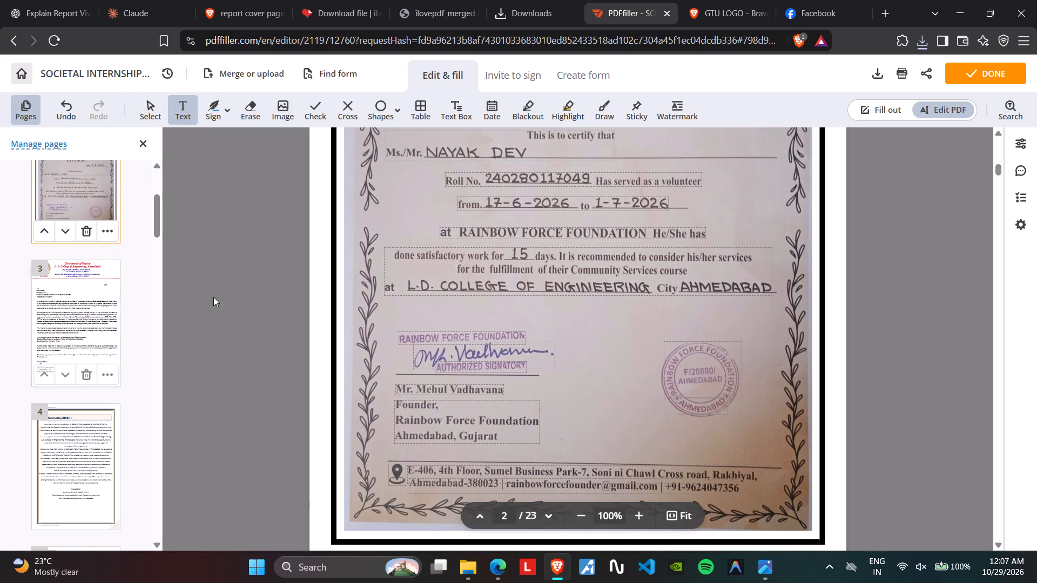
scroll(137, 319, down, 11)
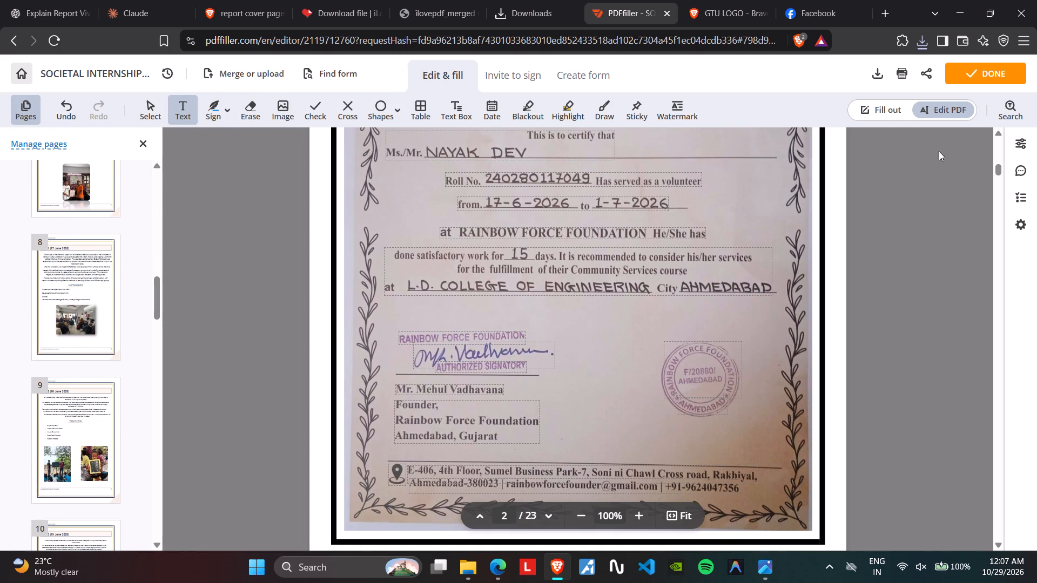
Finish editing and save the report to the device as a PDF document.
click(978, 73)
click(884, 74)
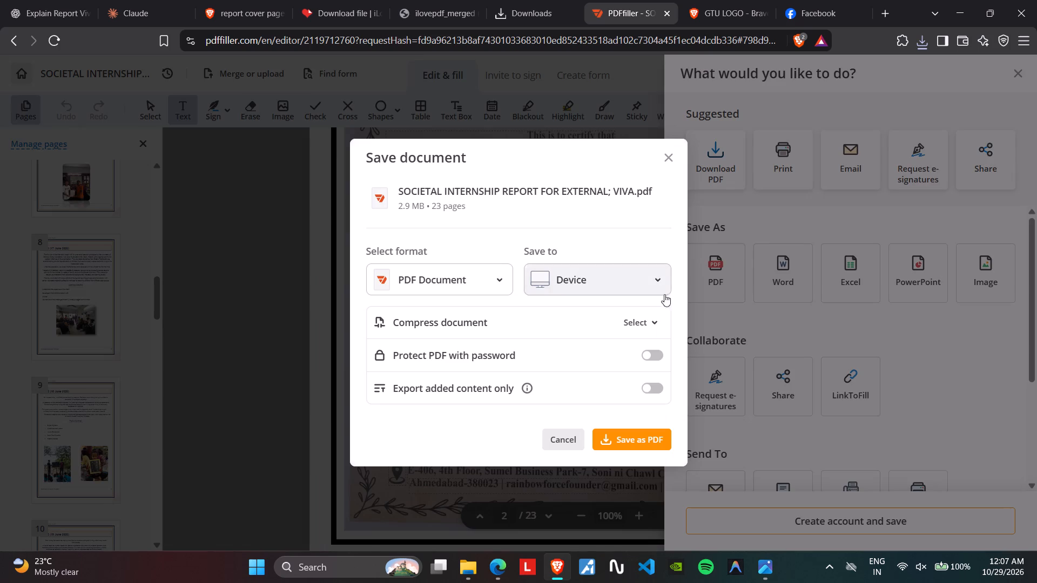
click(628, 448)
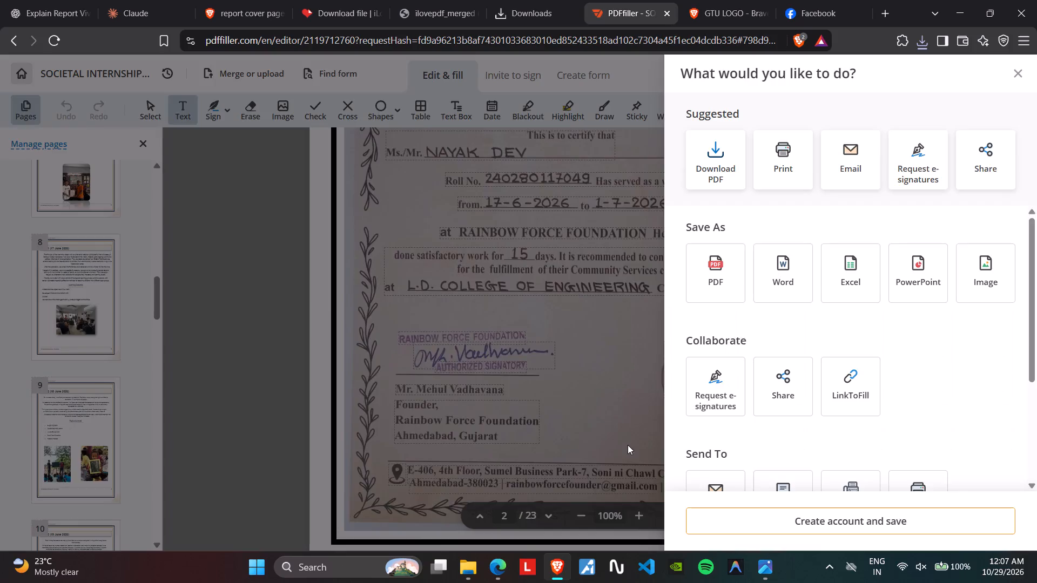
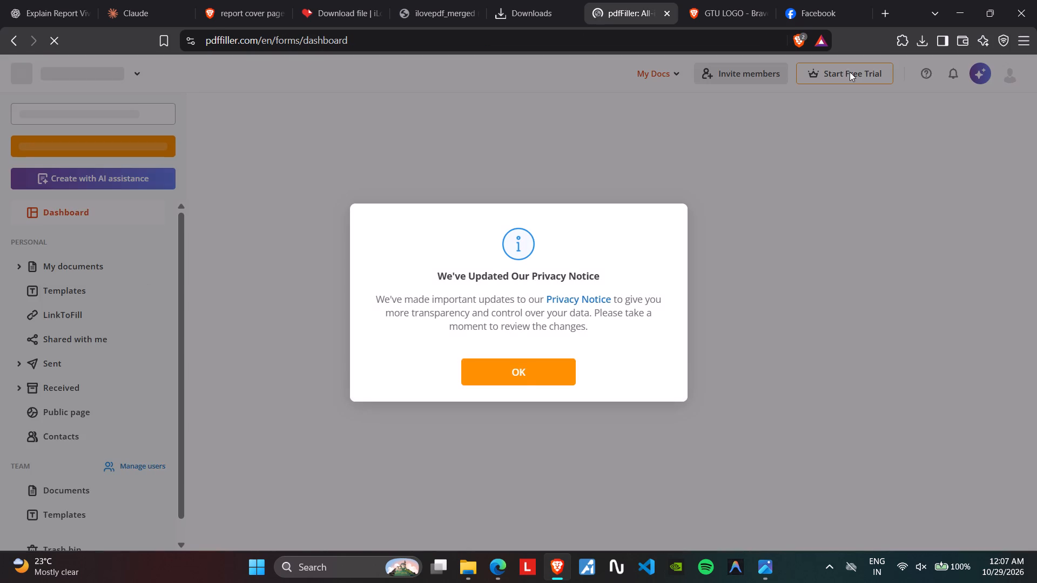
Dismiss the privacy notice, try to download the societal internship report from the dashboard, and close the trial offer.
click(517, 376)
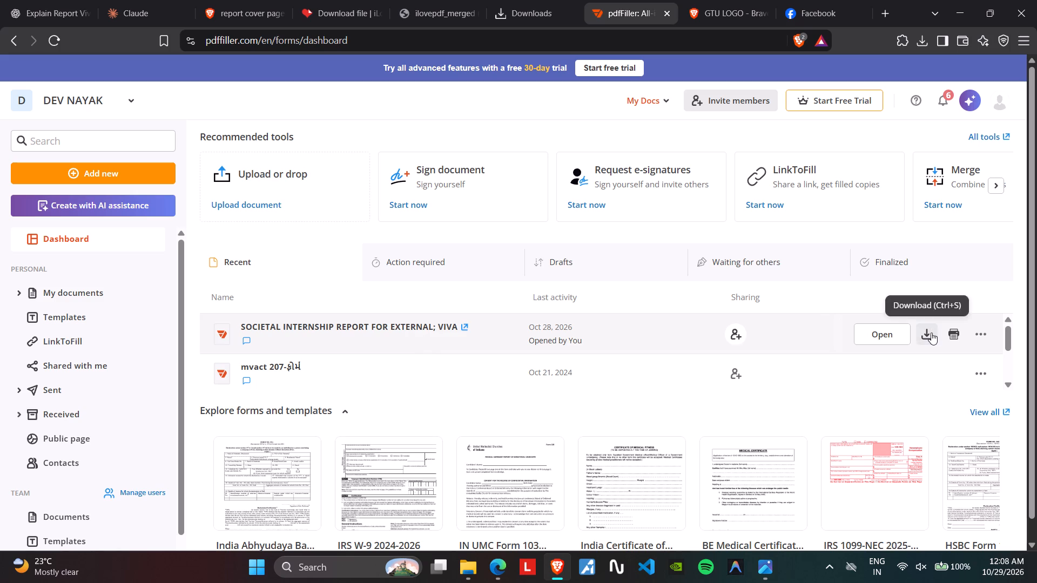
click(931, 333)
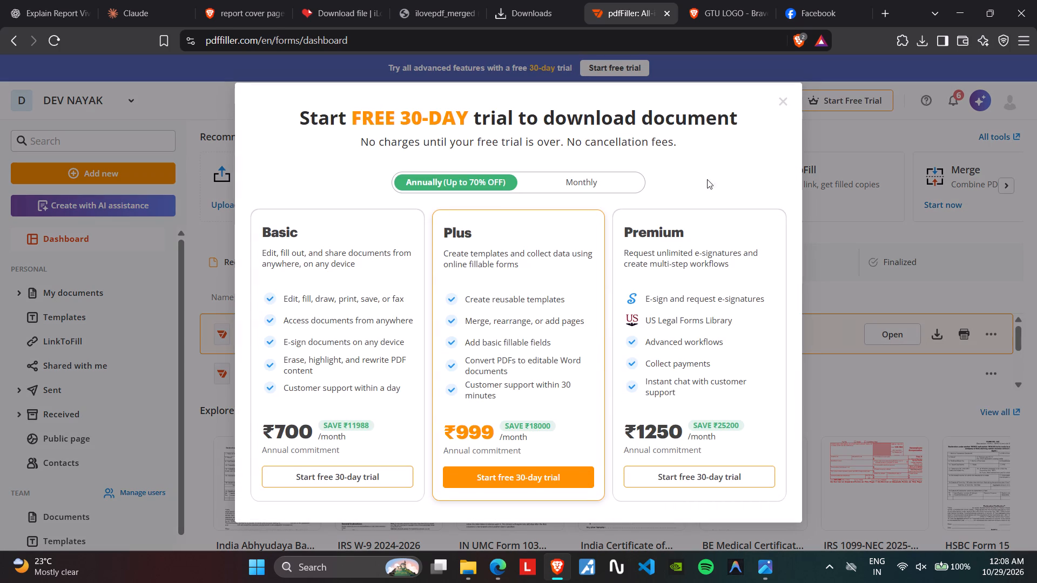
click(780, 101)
Reopen the societal internship report and take a screenshot of the cover page's upper part, from the university header to the submission boxes.
click(358, 328)
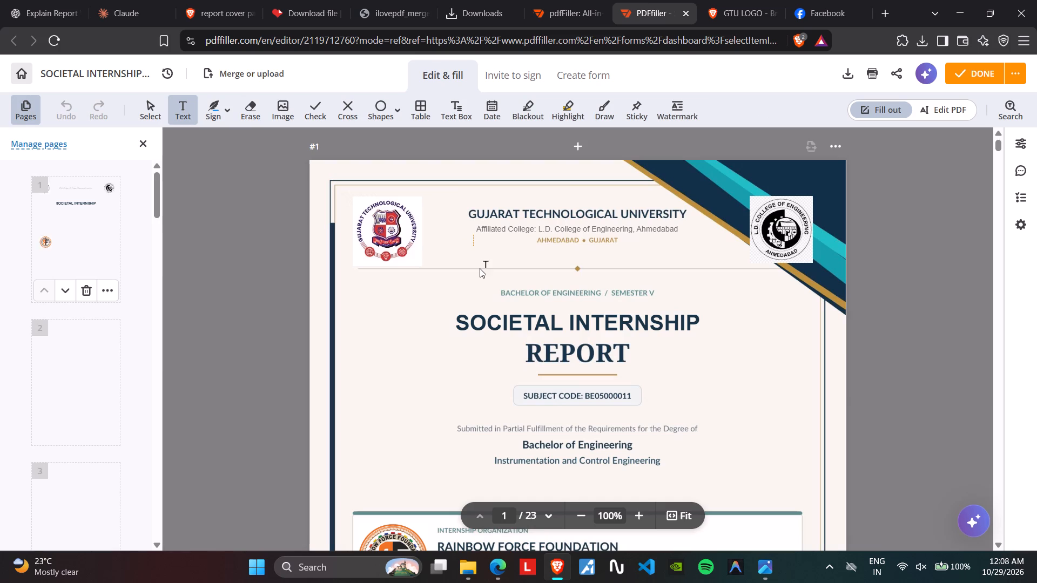
scroll(480, 268, down, 3)
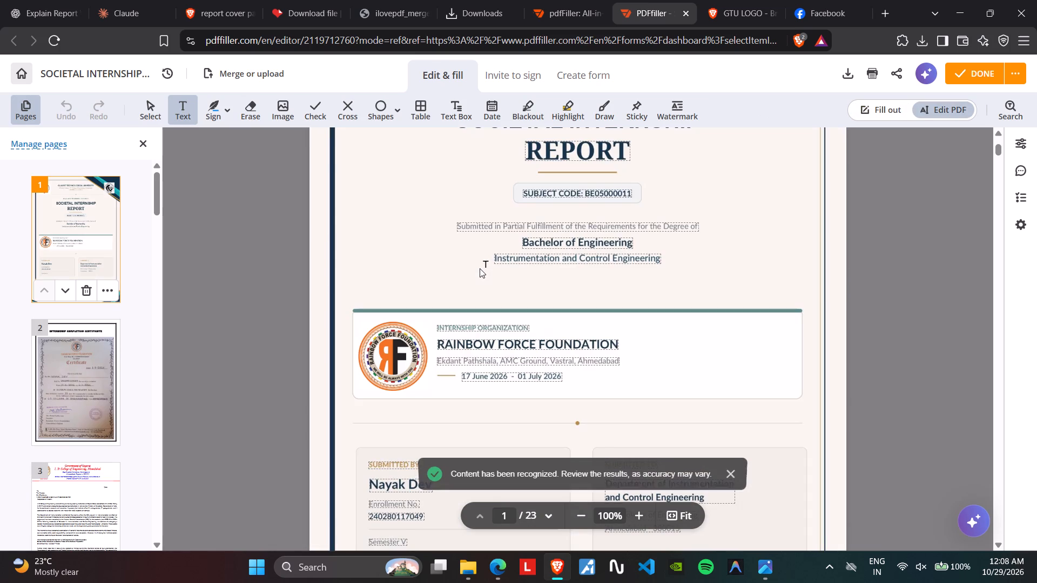
ctrl+scroll(480, 268, down, 2)
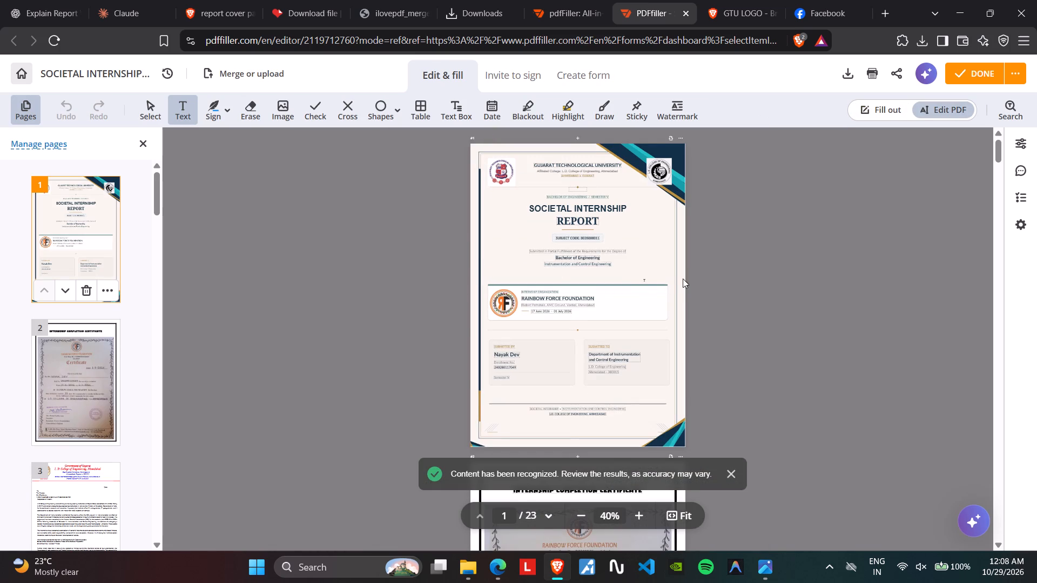
click(711, 272)
ctrl+scroll(711, 272, up, 2)
ctrl+scroll(711, 272, down, 1)
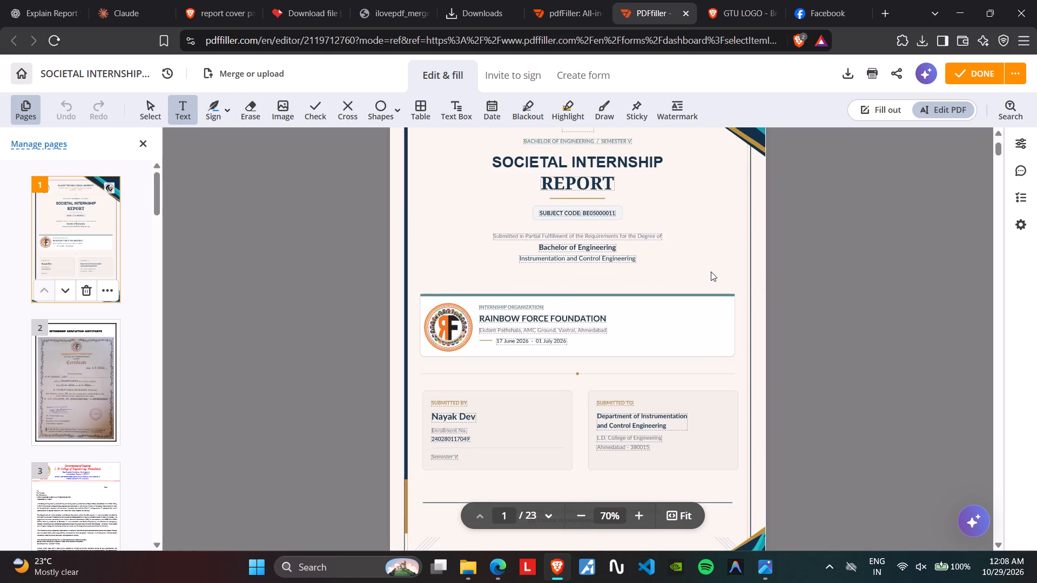
ctrl+scroll(711, 272, down, 1)
ctrl+scroll(711, 272, up, 1)
scroll(711, 270, up, 1)
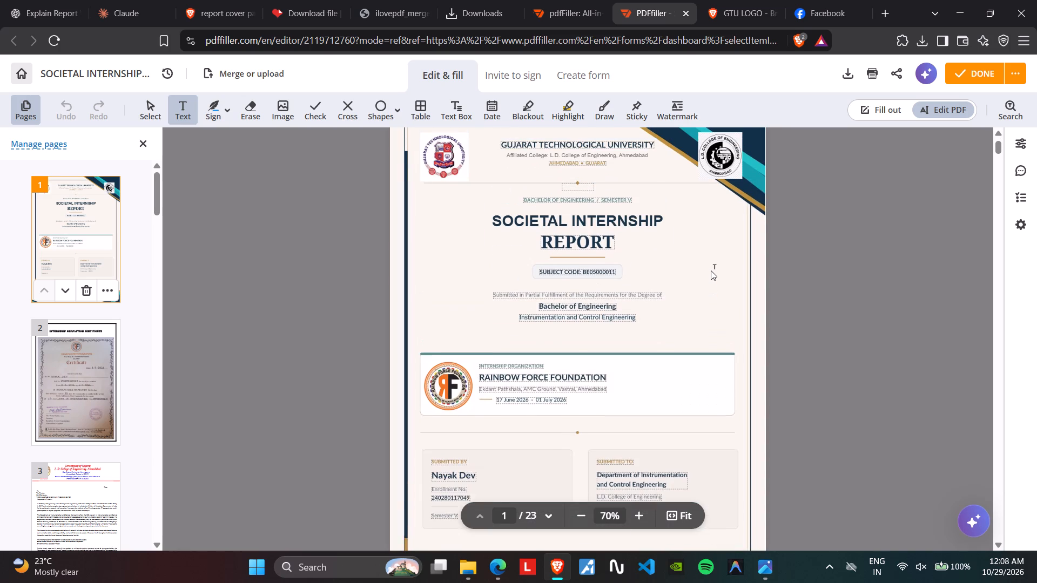
key(Print)
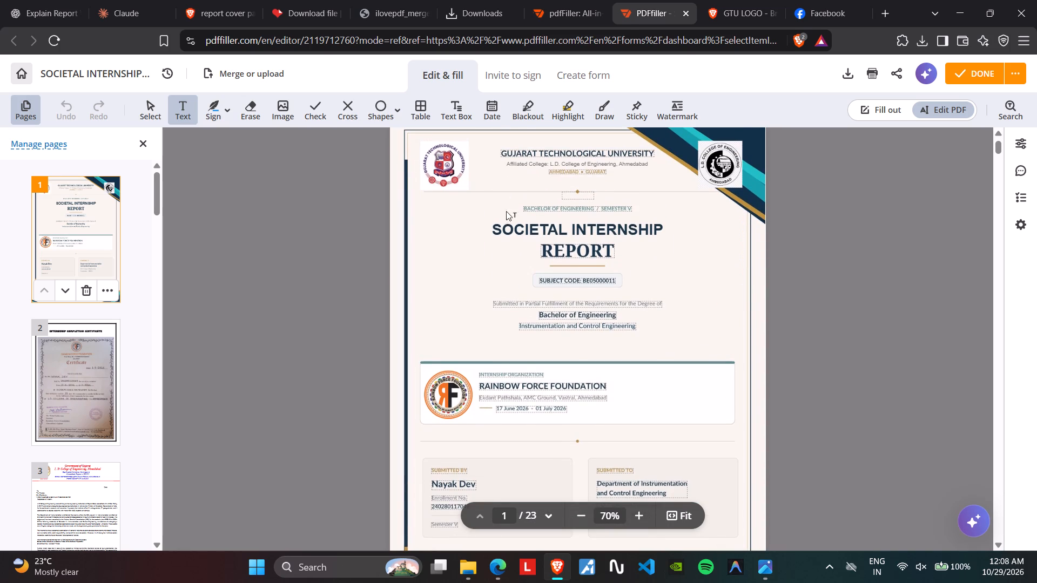
drag(378, 124, 836, 528)
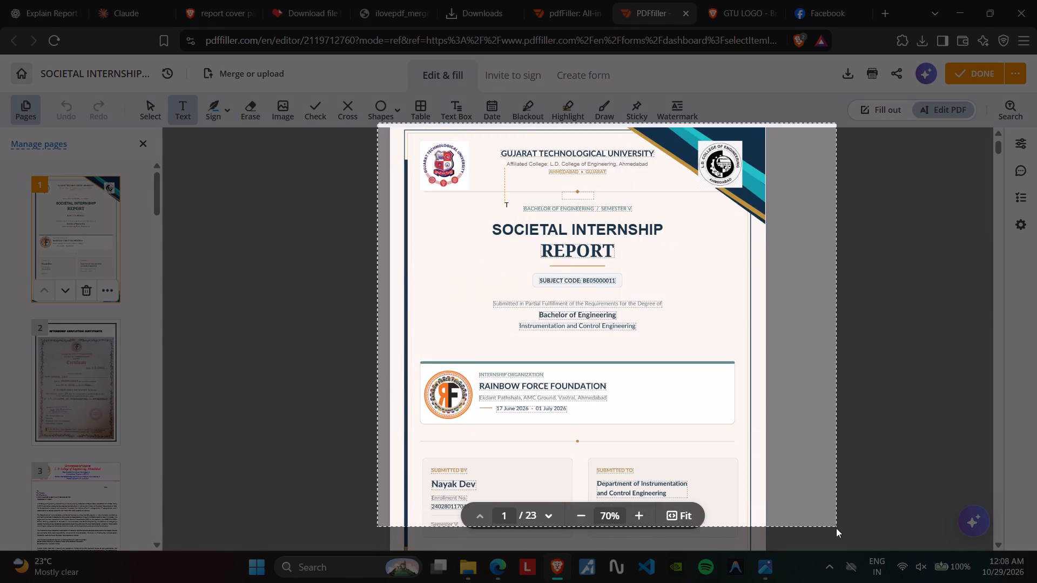
drag(836, 528, 836, 534)
scroll(797, 428, down, 2)
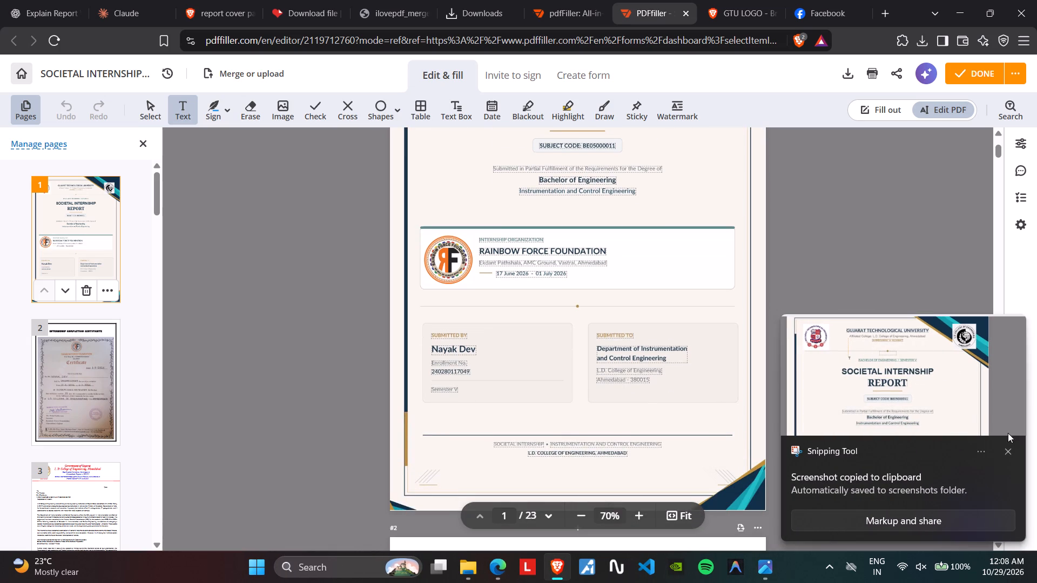
click(1005, 449)
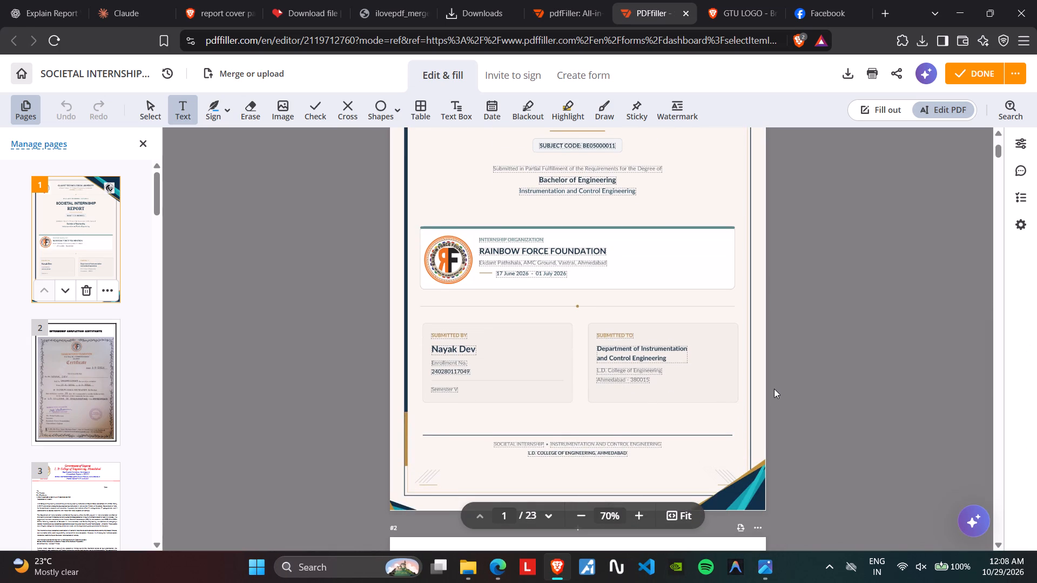
Take a screenshot of the cover page's lower part, from the Internship Organization box downward, and close the report editor.
scroll(774, 389, up, 1)
scroll(774, 389, down, 1)
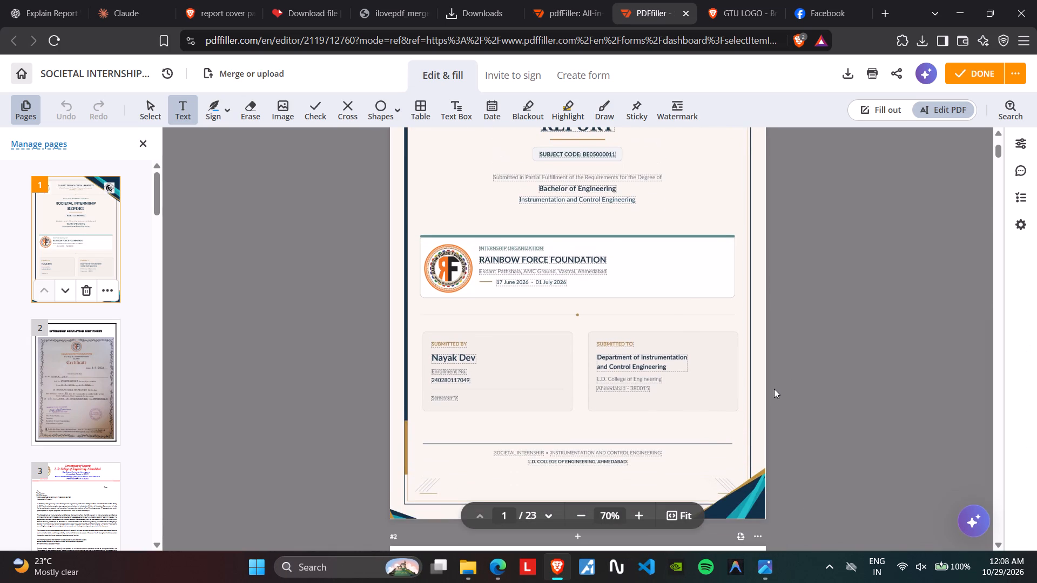
key(BackSpace)
key(Print)
drag(367, 205, 844, 494)
scroll(840, 485, up, 2)
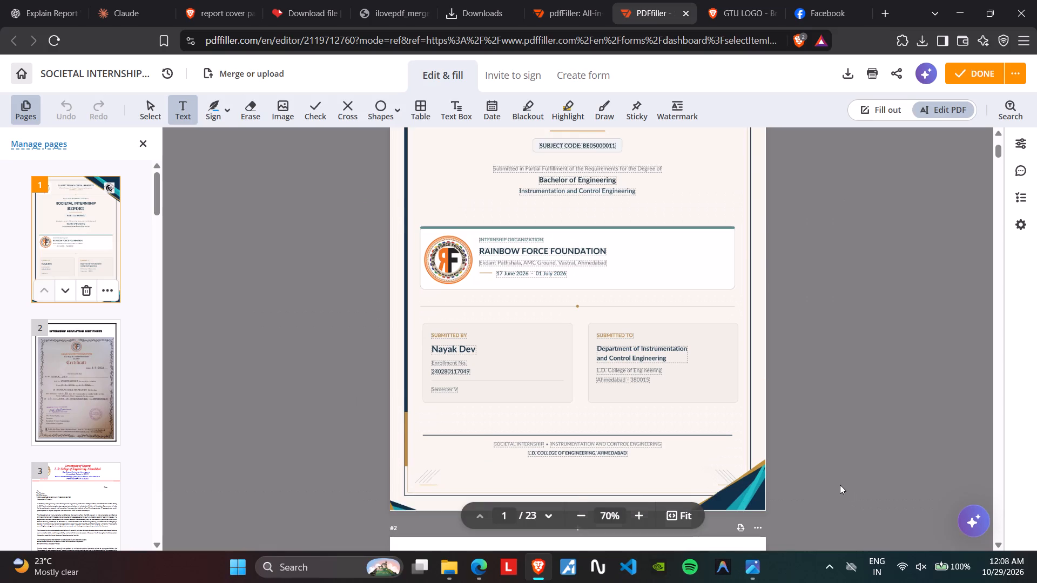
scroll(840, 485, up, 2)
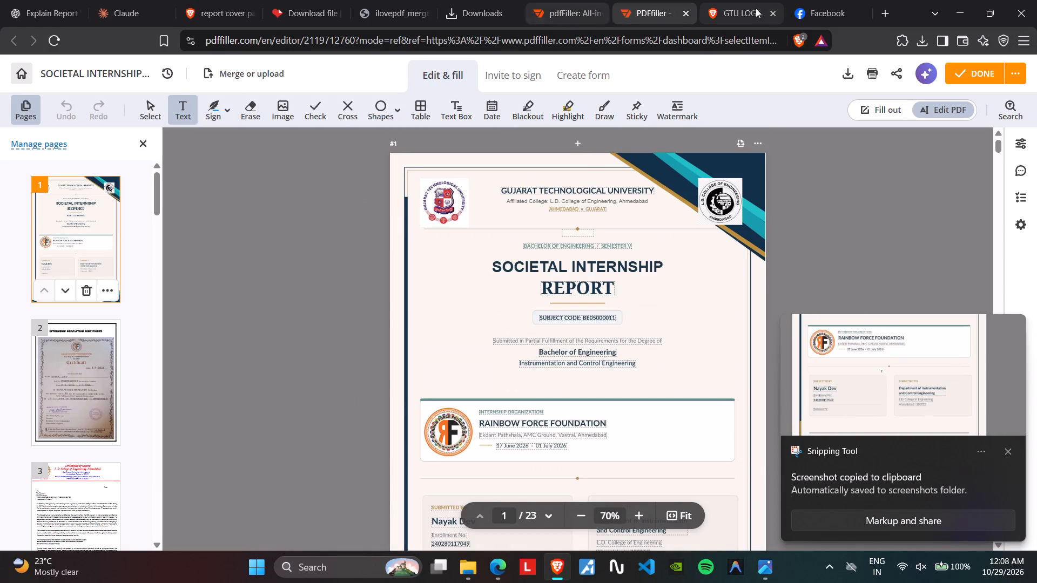
click(685, 10)
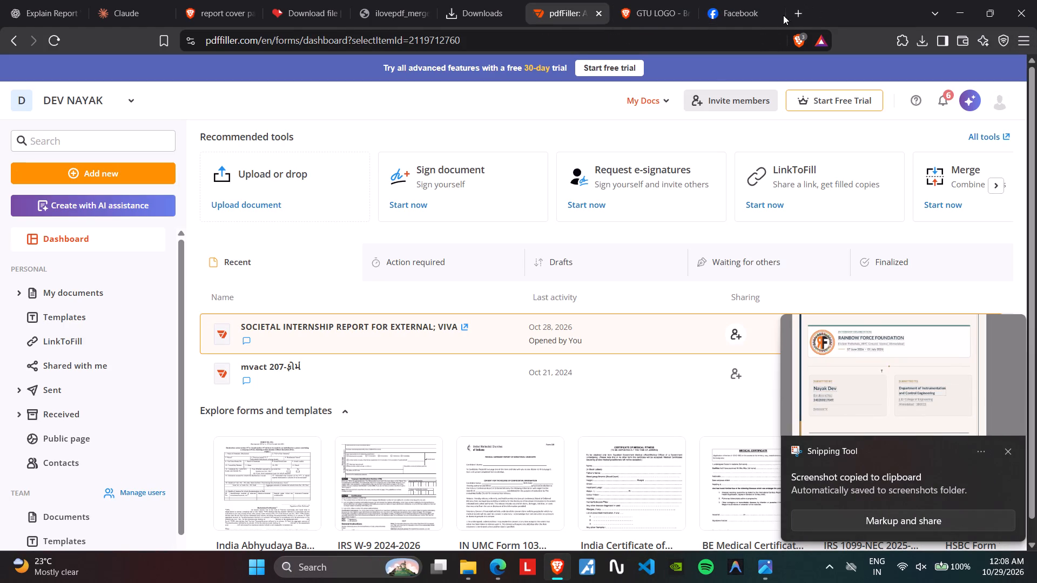
Close the newlogo.jpg preview and search the web in a new browser tab for "ADD PHOTOS TO PDF PAGES".
click(805, 11)
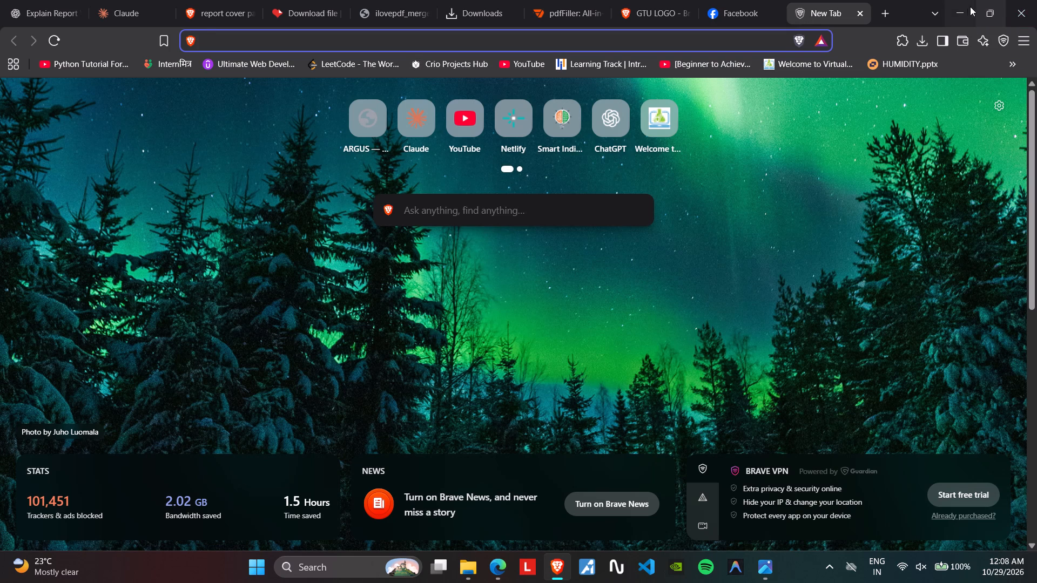
click(964, 6)
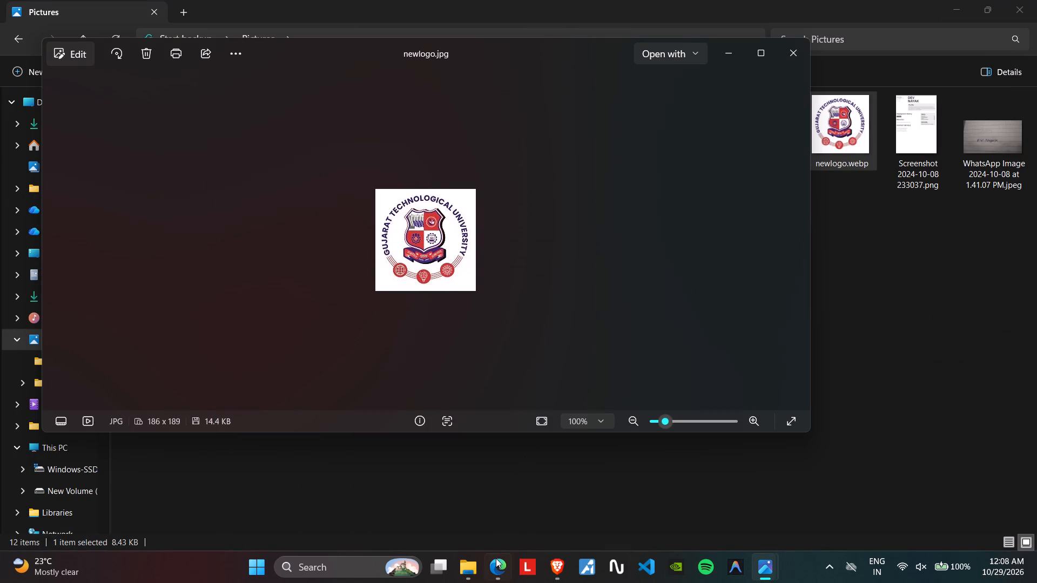
click(786, 55)
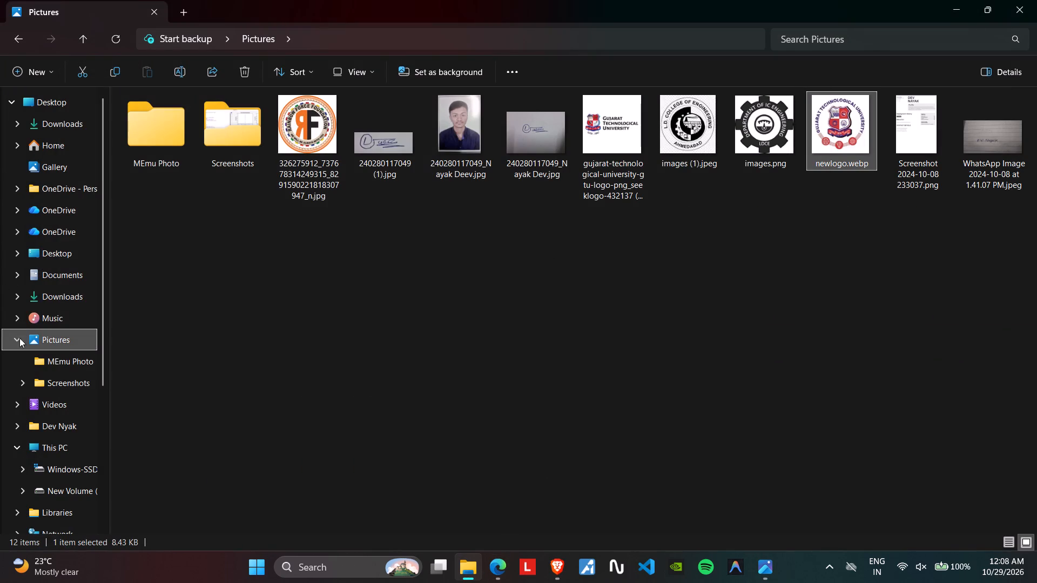
click(555, 566)
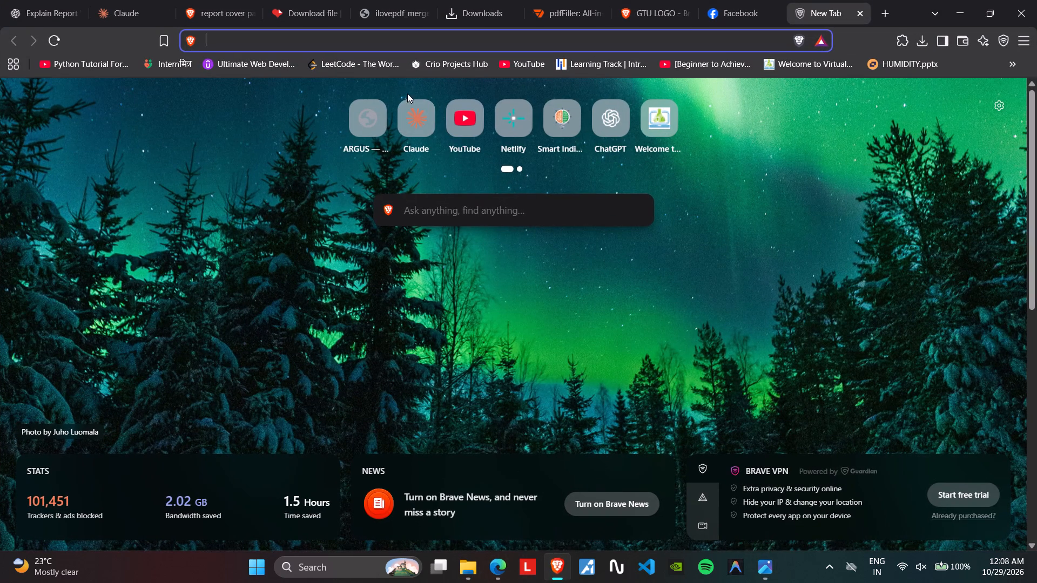
text(ADD PHOTOS TO PDF PAGES)
key(Return)
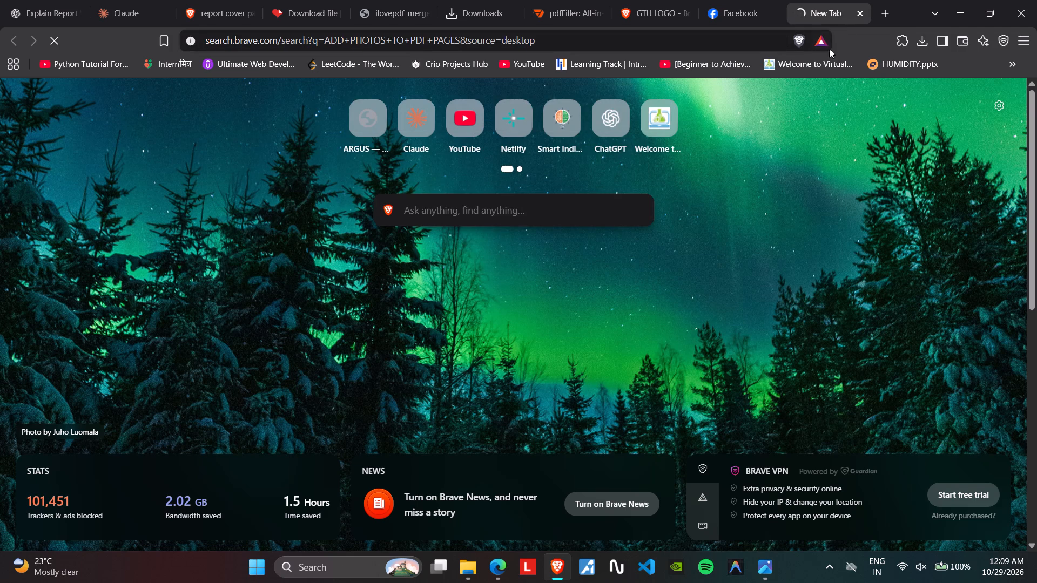
Skim iLovePDF's article on how to add an image to a PDF document, and return to the search results.
click(253, 406)
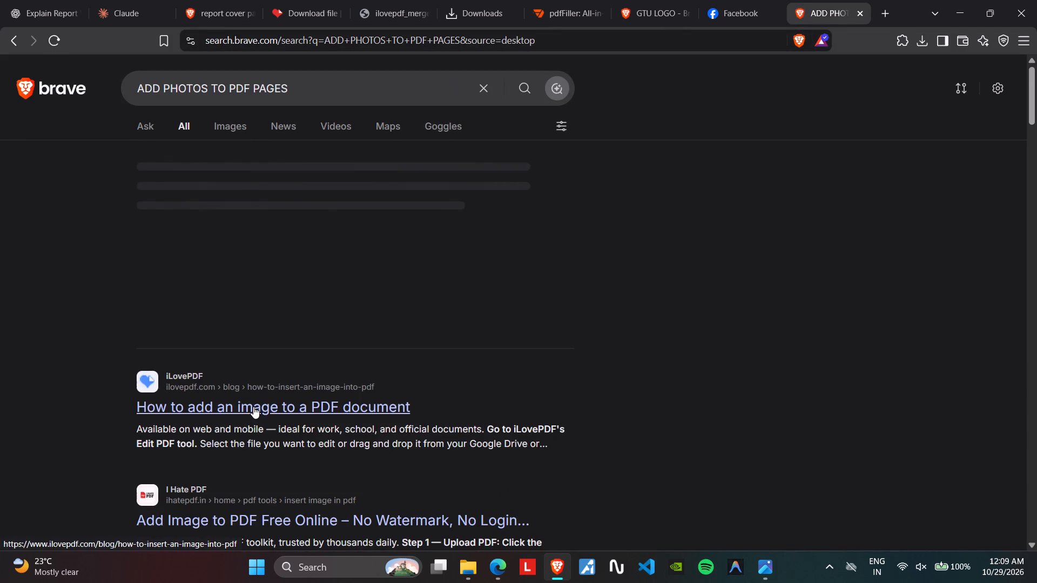
scroll(496, 323, down, 8)
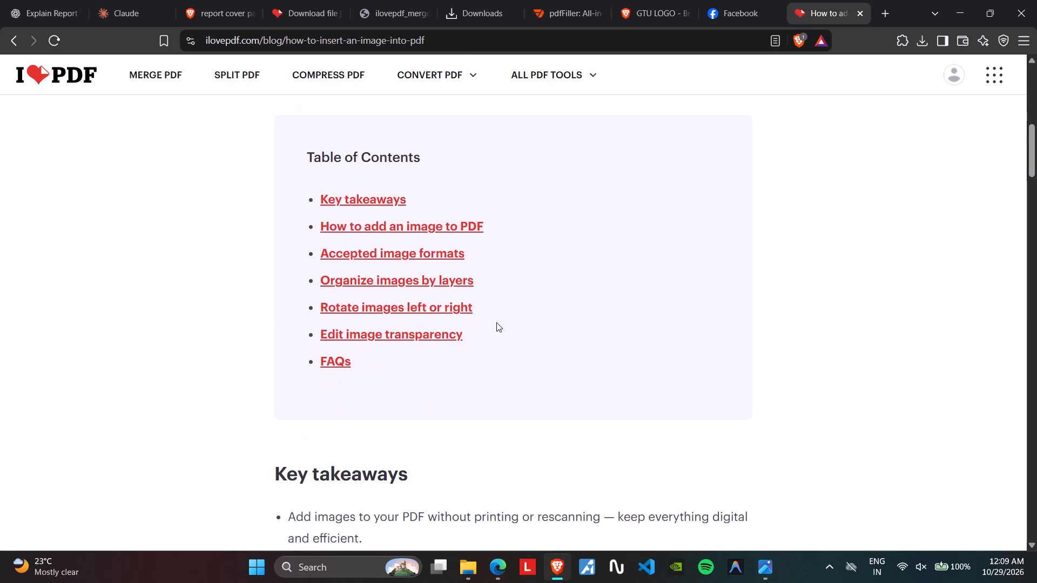
scroll(496, 322, down, 11)
scroll(497, 316, up, 9)
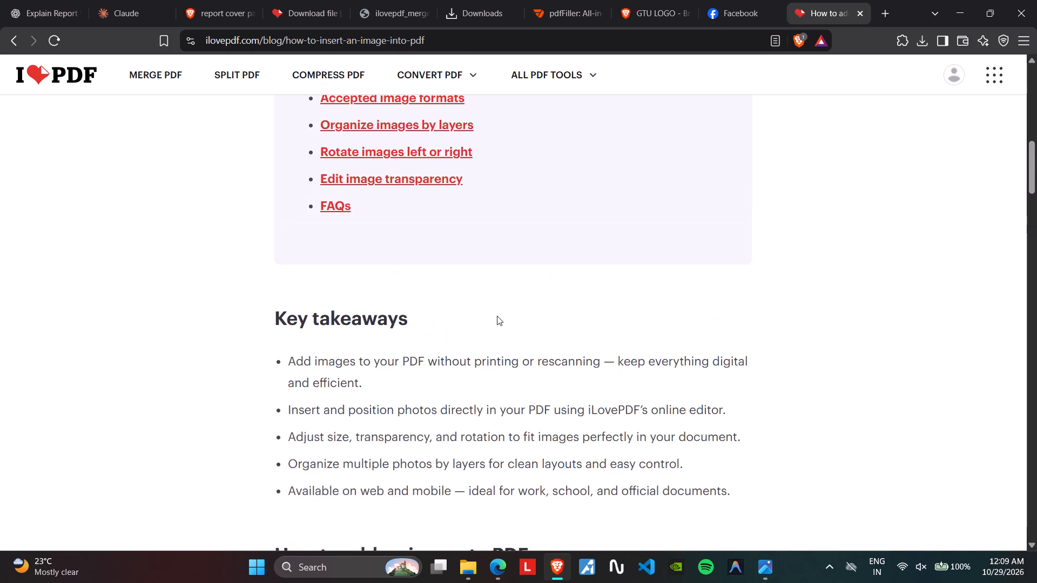
scroll(497, 316, up, 2)
click(10, 46)
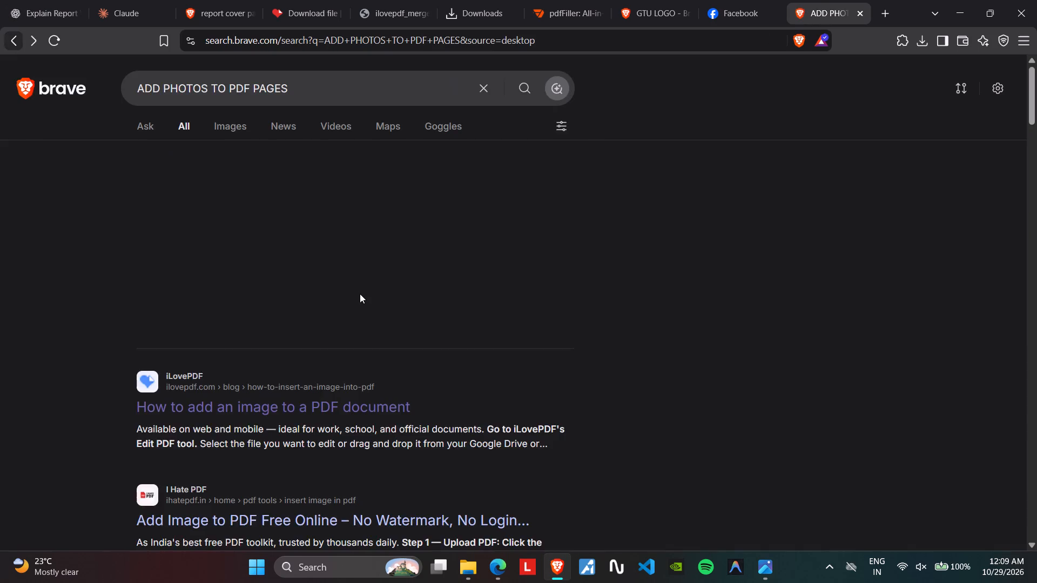
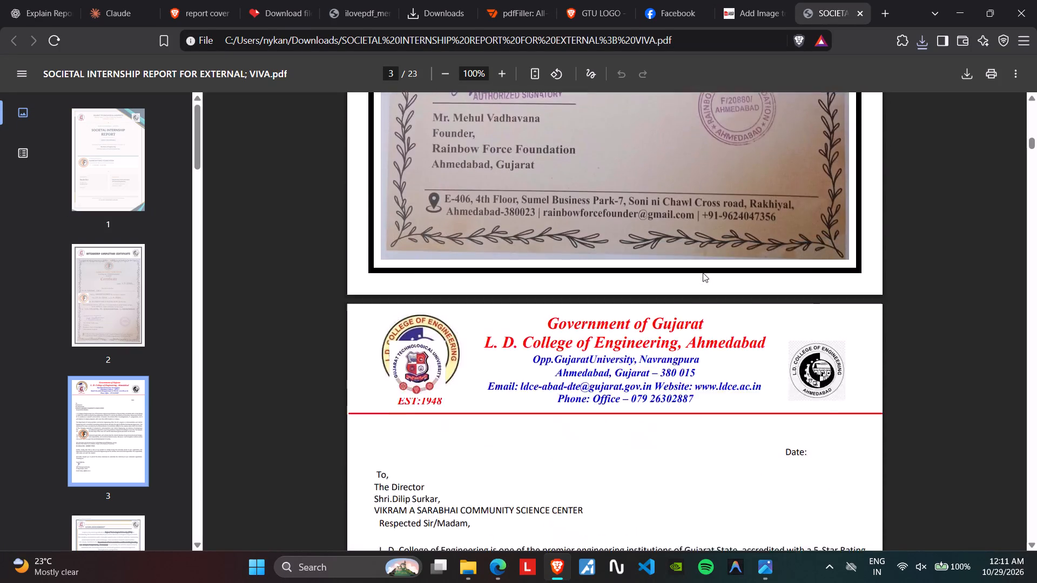
Review pages 3 to 6 of the societal internship report PDF, checking how the logos are placed on each page.
scroll(703, 272, up, 1)
scroll(703, 272, down, 10)
scroll(703, 271, down, 14)
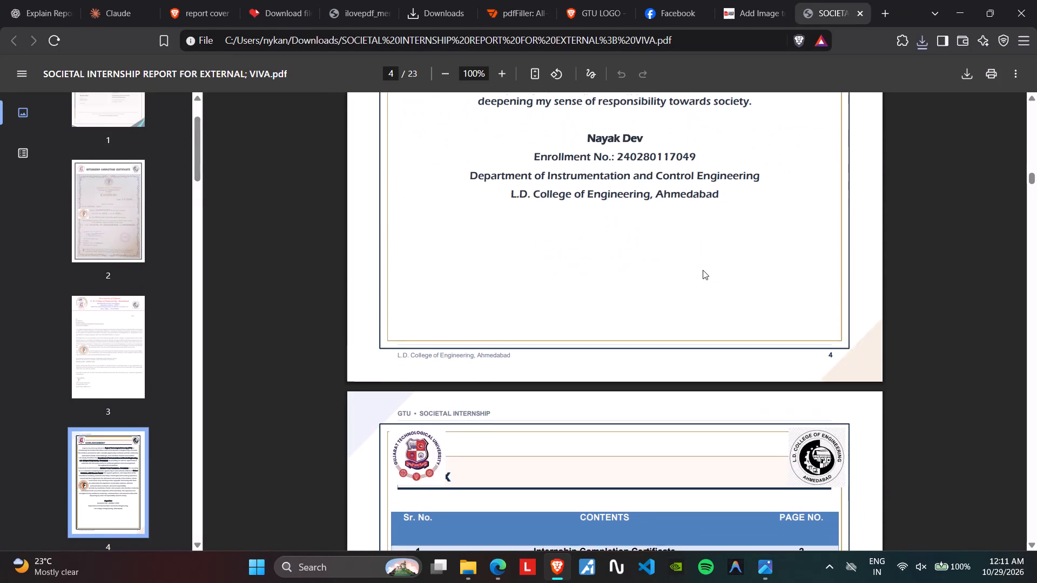
scroll(703, 270, down, 18)
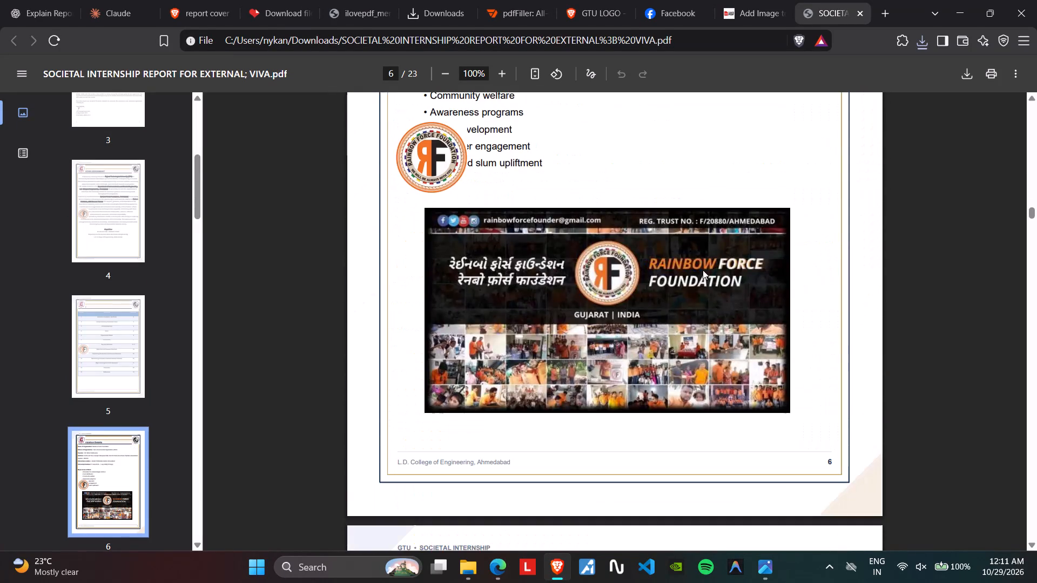
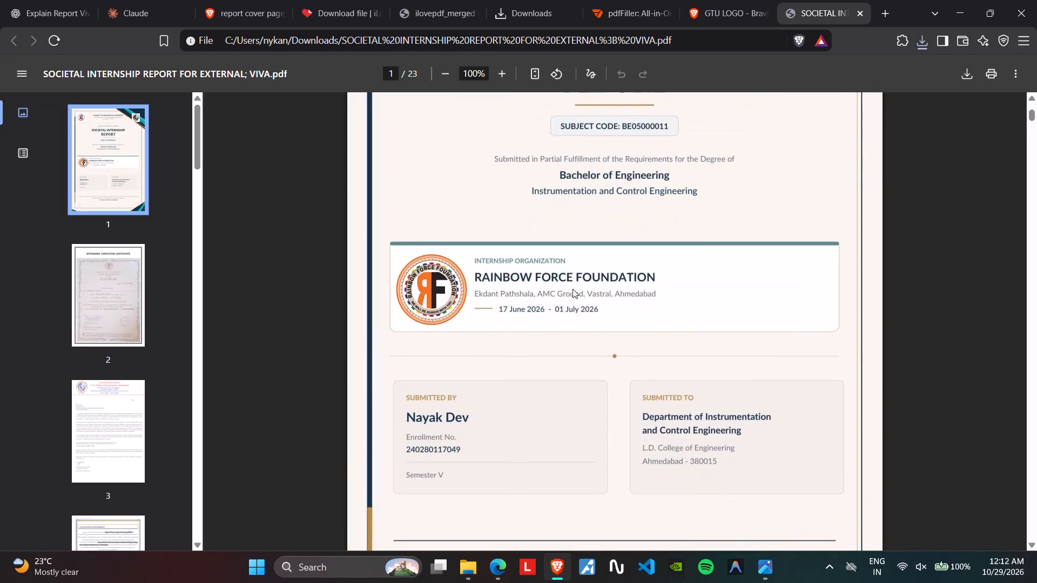
Examine the report's cover page from header to footer, checking the GTU, L.D. College of Engineering and Rainbow Force Foundation logos.
scroll(573, 289, down, 3)
scroll(573, 289, up, 8)
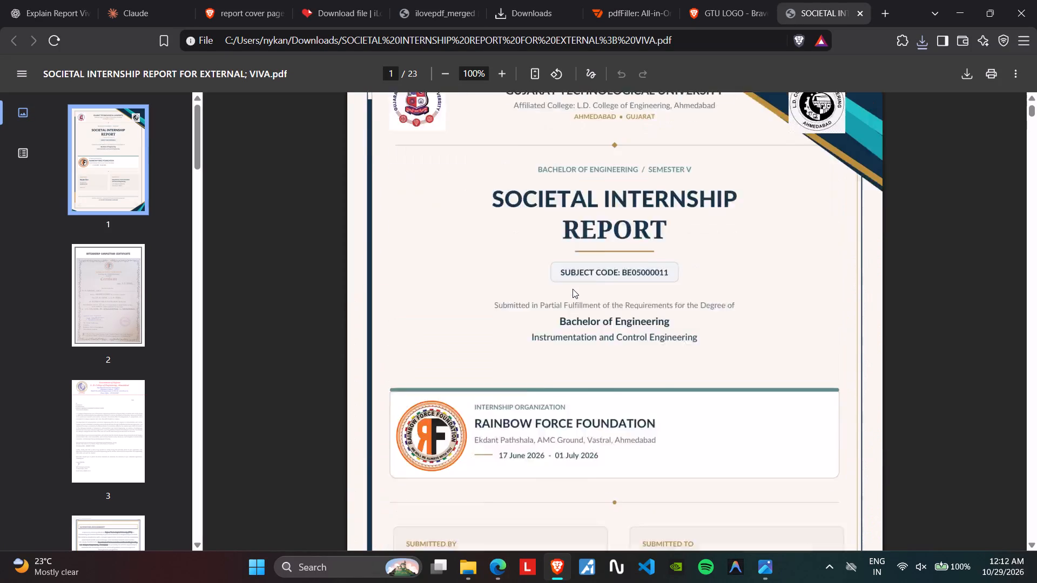
scroll(573, 289, up, 2)
scroll(573, 289, down, 1)
scroll(573, 289, up, 2)
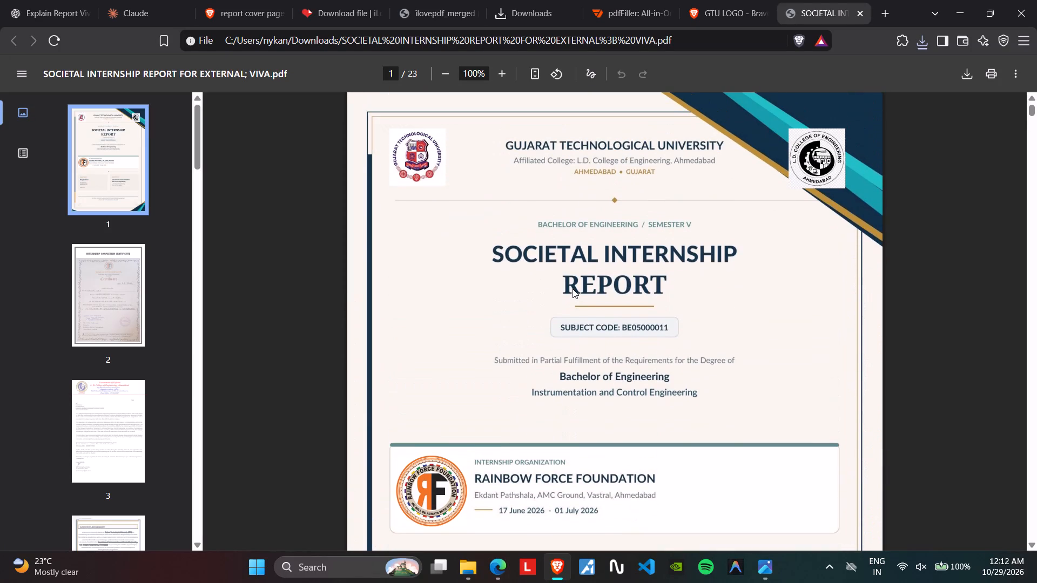
scroll(573, 289, down, 6)
scroll(573, 289, up, 2)
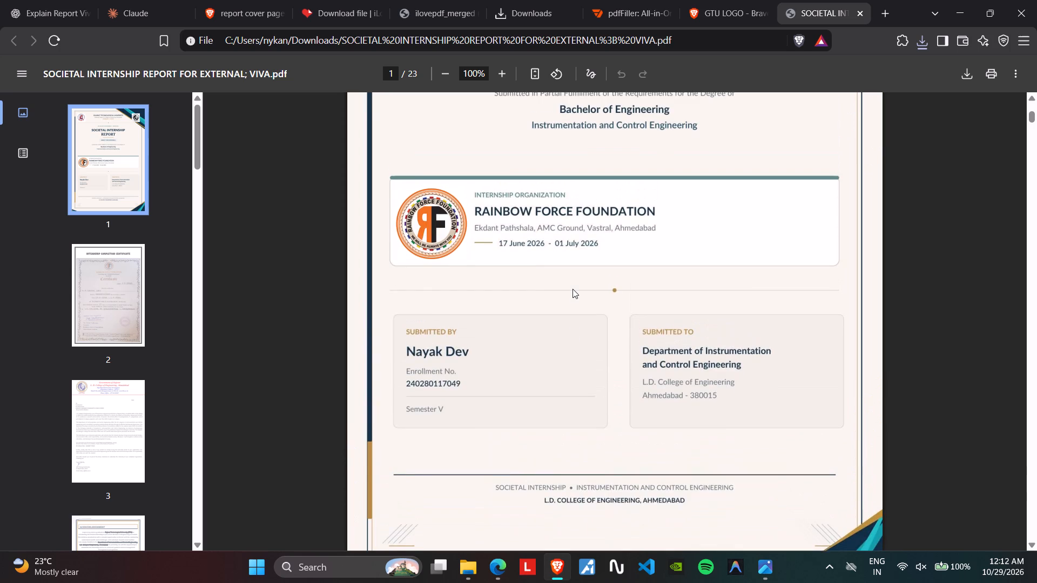
scroll(573, 289, up, 2)
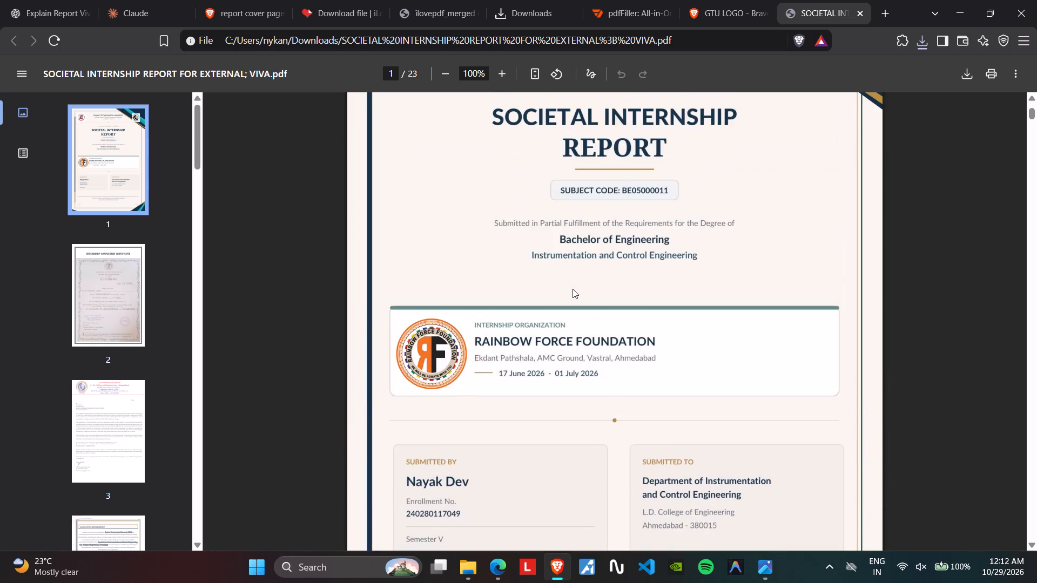
scroll(573, 289, down, 3)
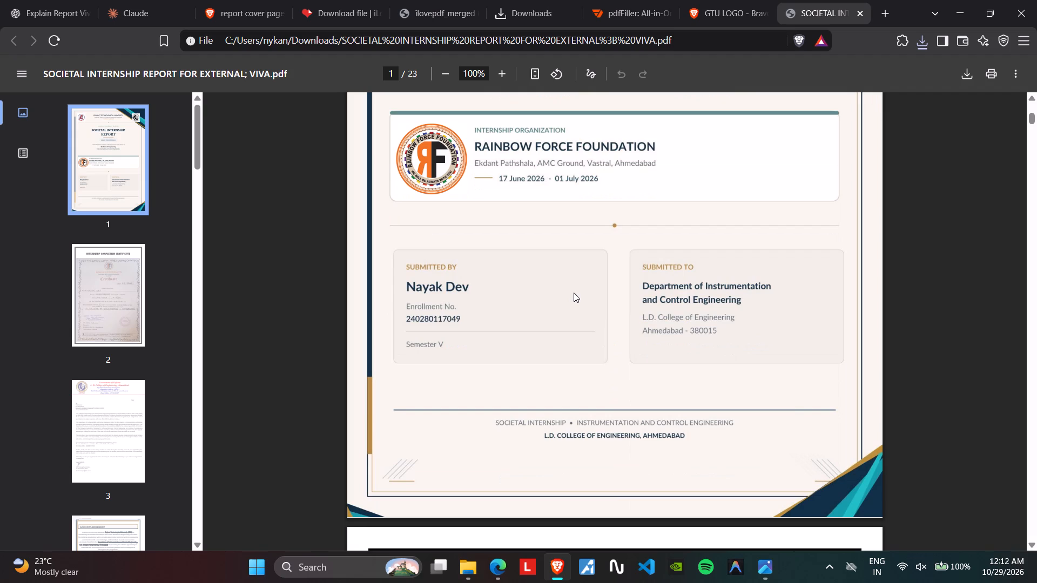
scroll(574, 293, up, 3)
scroll(576, 294, down, 3)
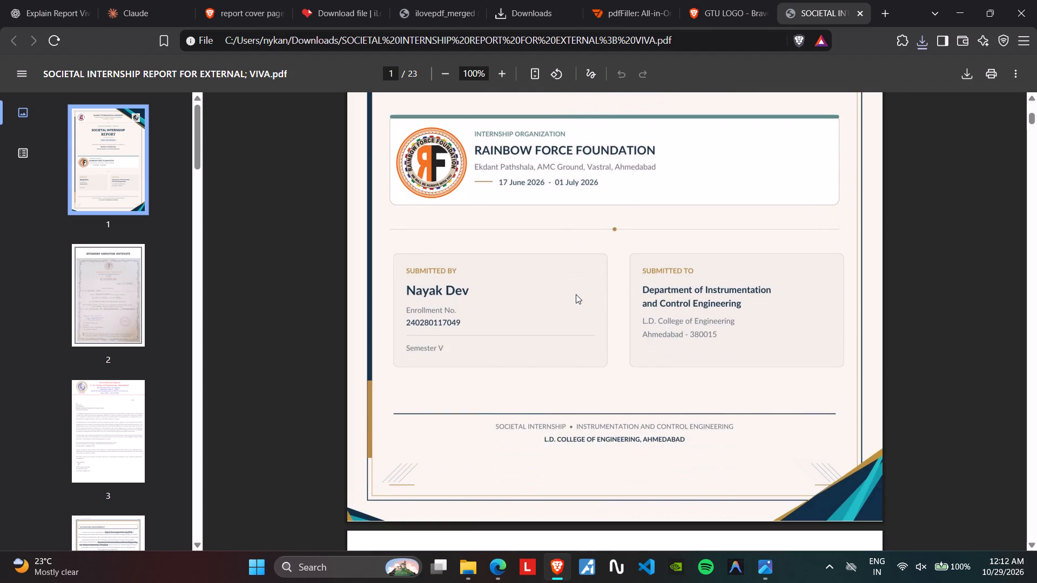
scroll(576, 294, up, 3)
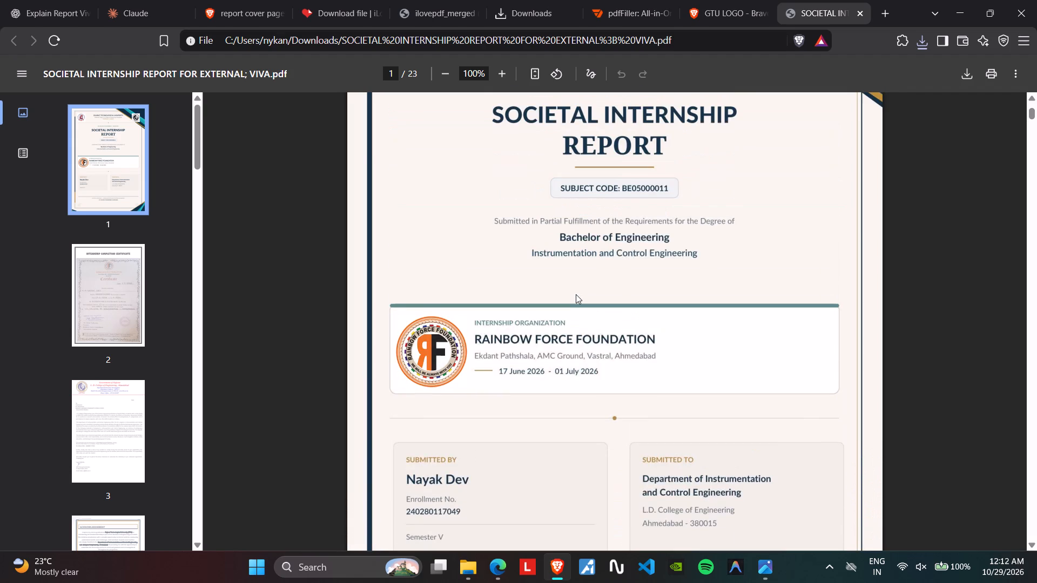
scroll(576, 294, up, 2)
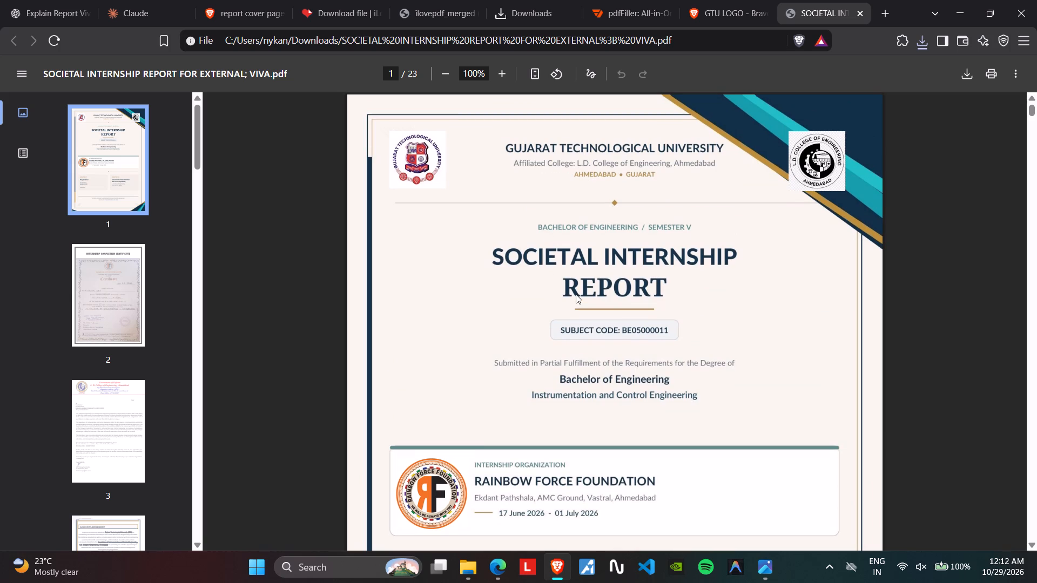
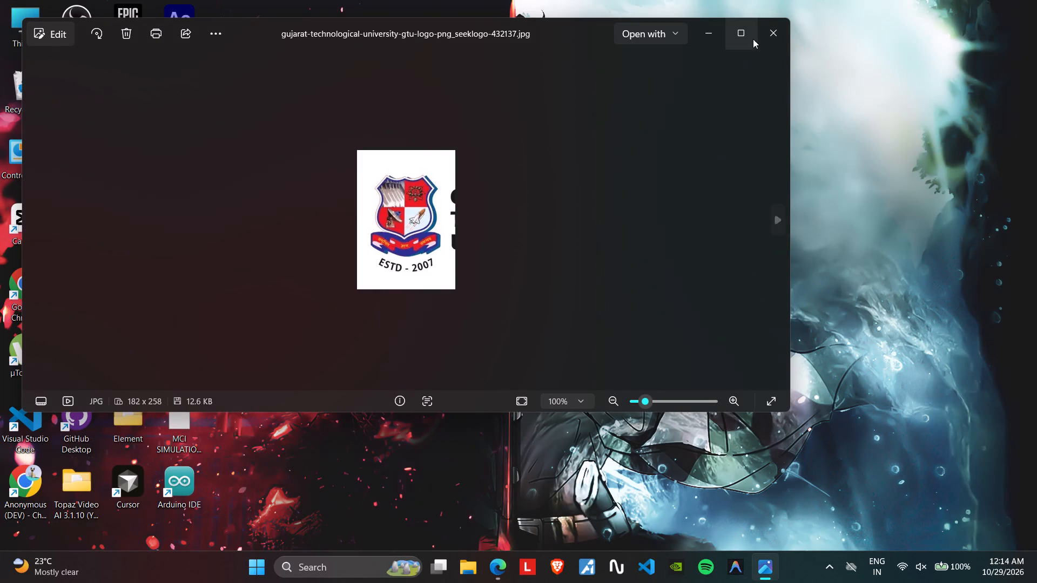
click(753, 39)
click(1036, 0)
Open the Downloads folder in File Explorer.
double_click(8, 26)
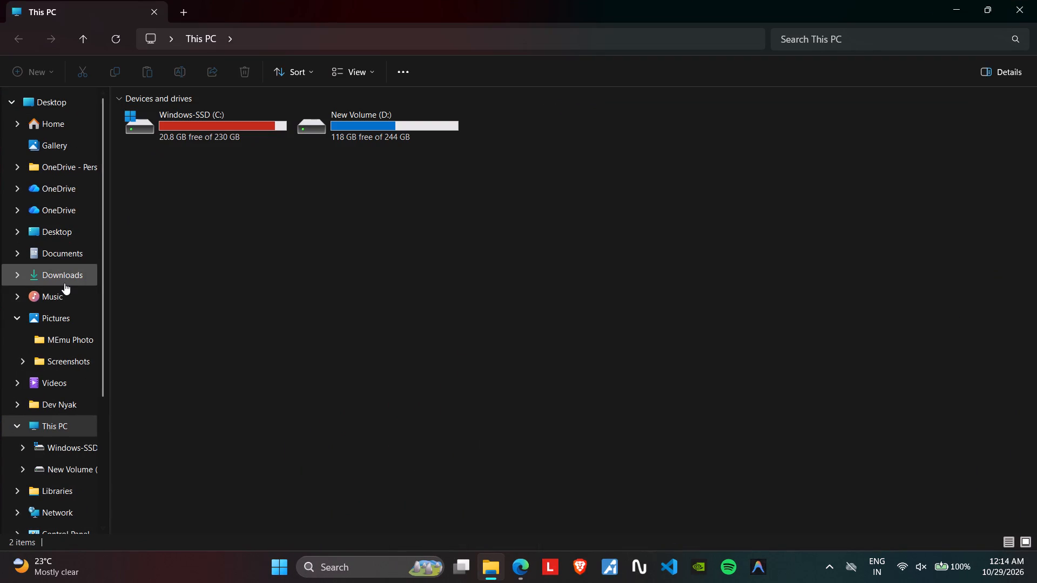
click(64, 283)
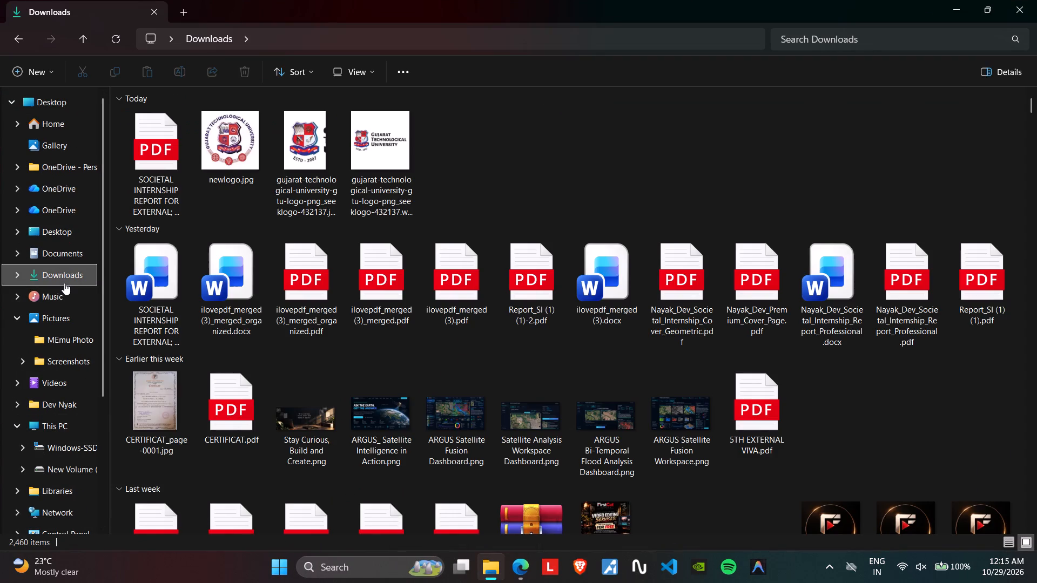
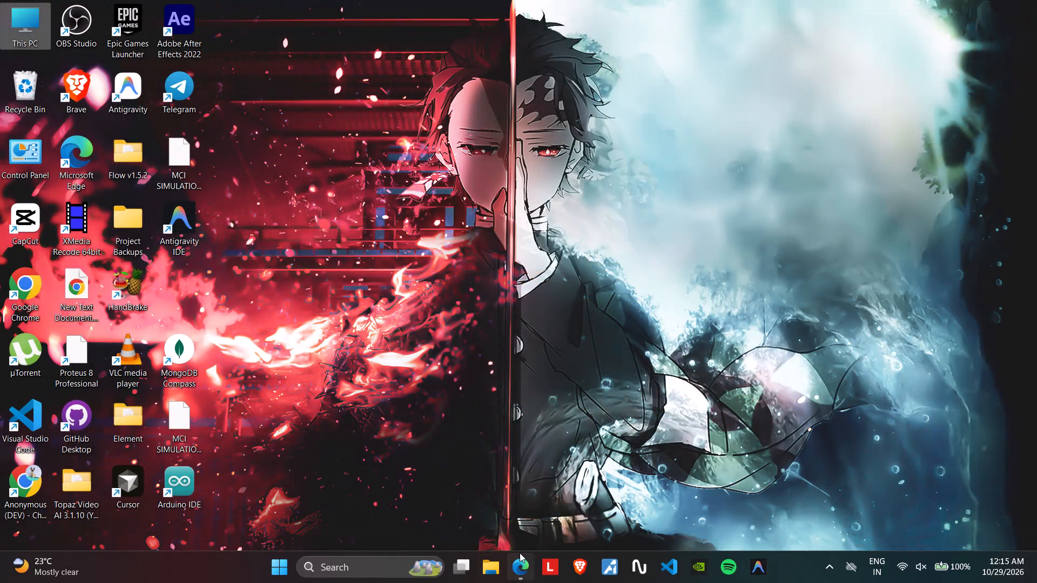
Switch to the open Microsoft Edge window and close it.
click(520, 553)
click(1036, 0)
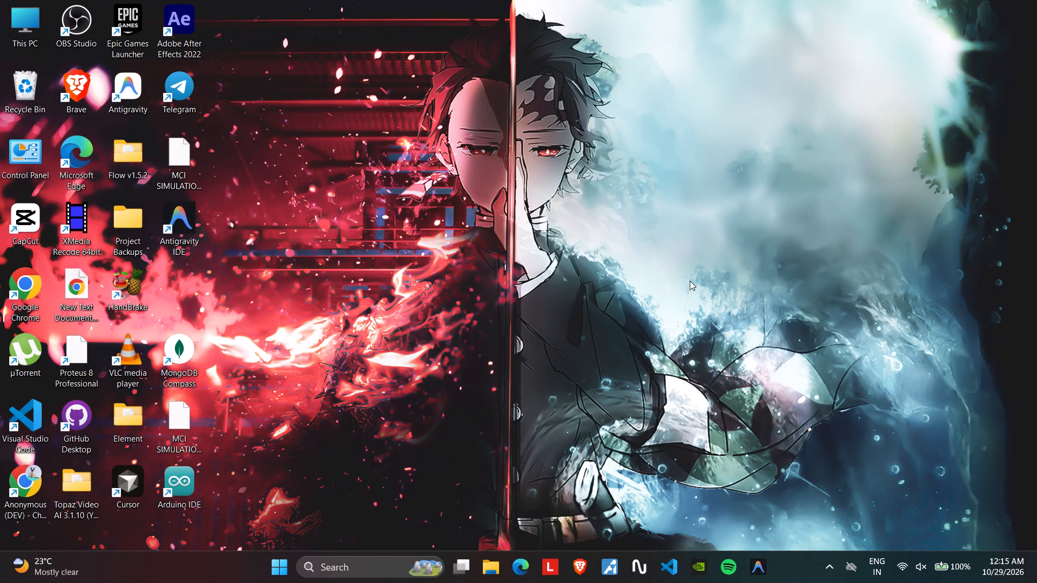
Open the Shut Down Windows dialog from the desktop.
key(alt+F4)
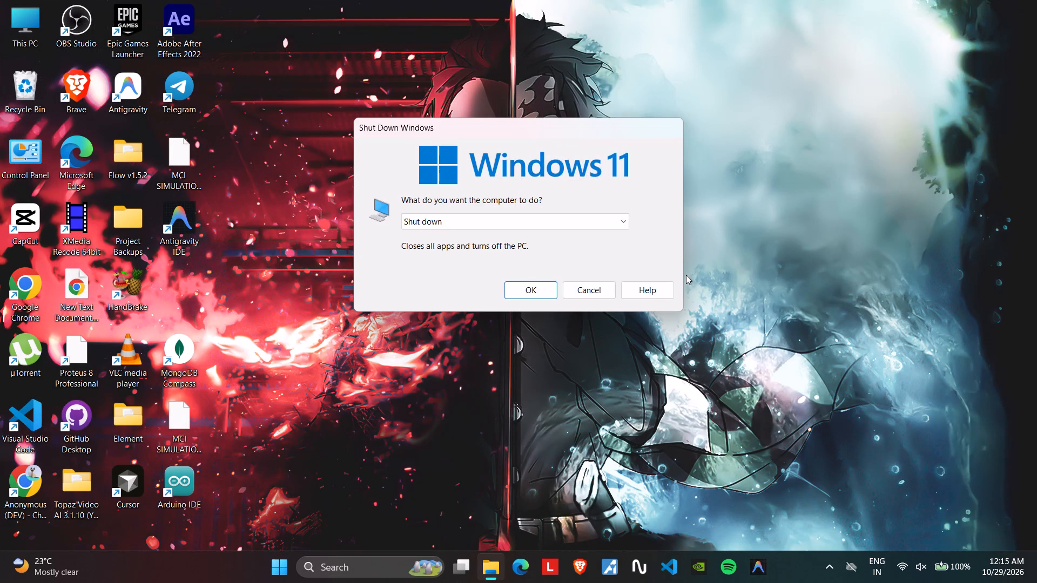